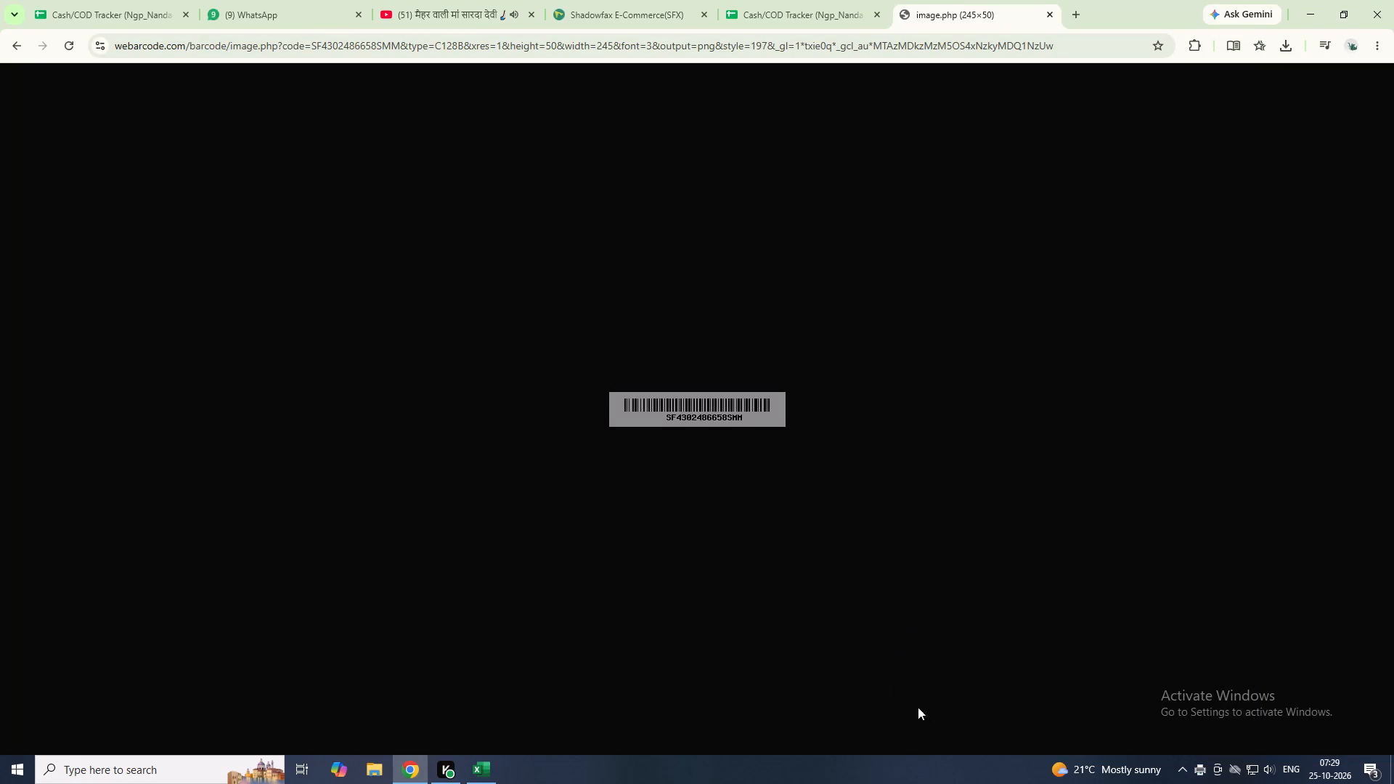
left_click_drag(507, 769, 497, 774)
left_click(494, 775)
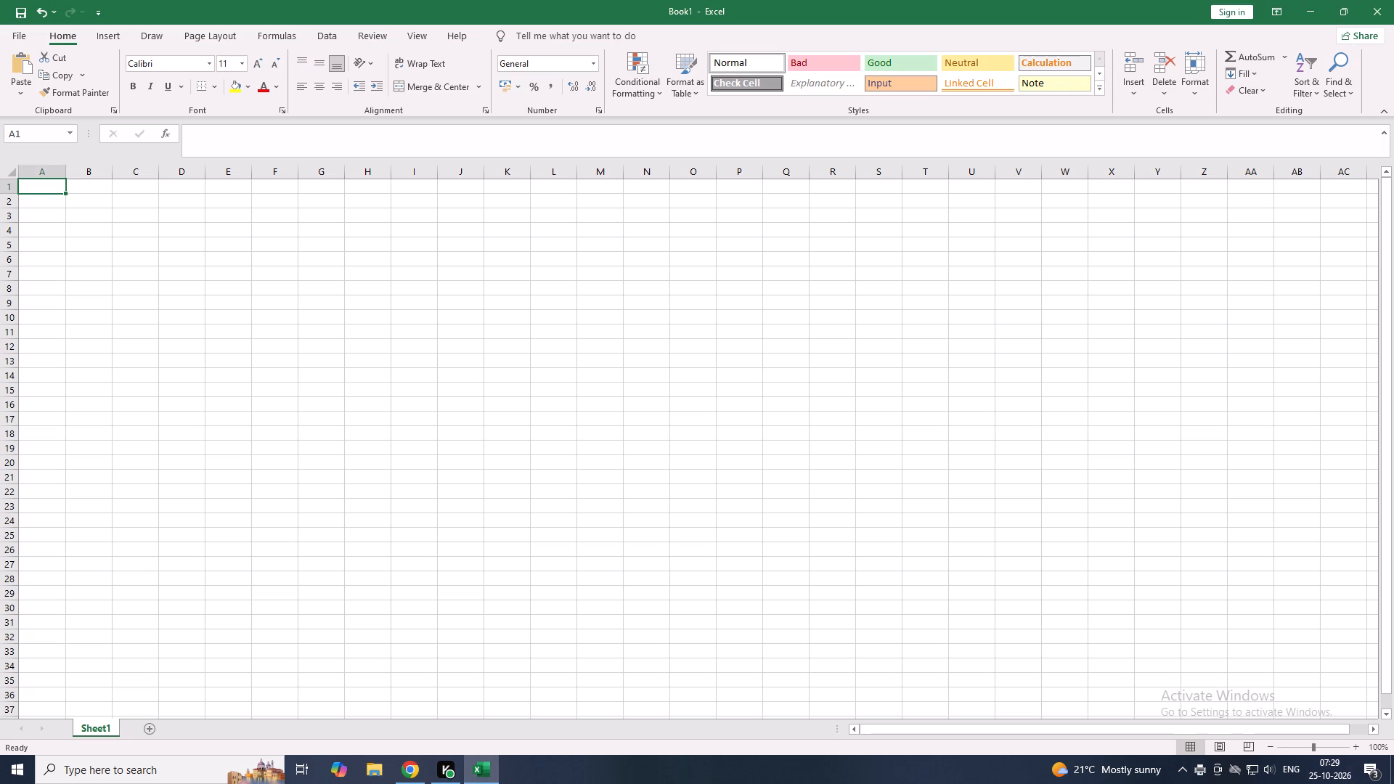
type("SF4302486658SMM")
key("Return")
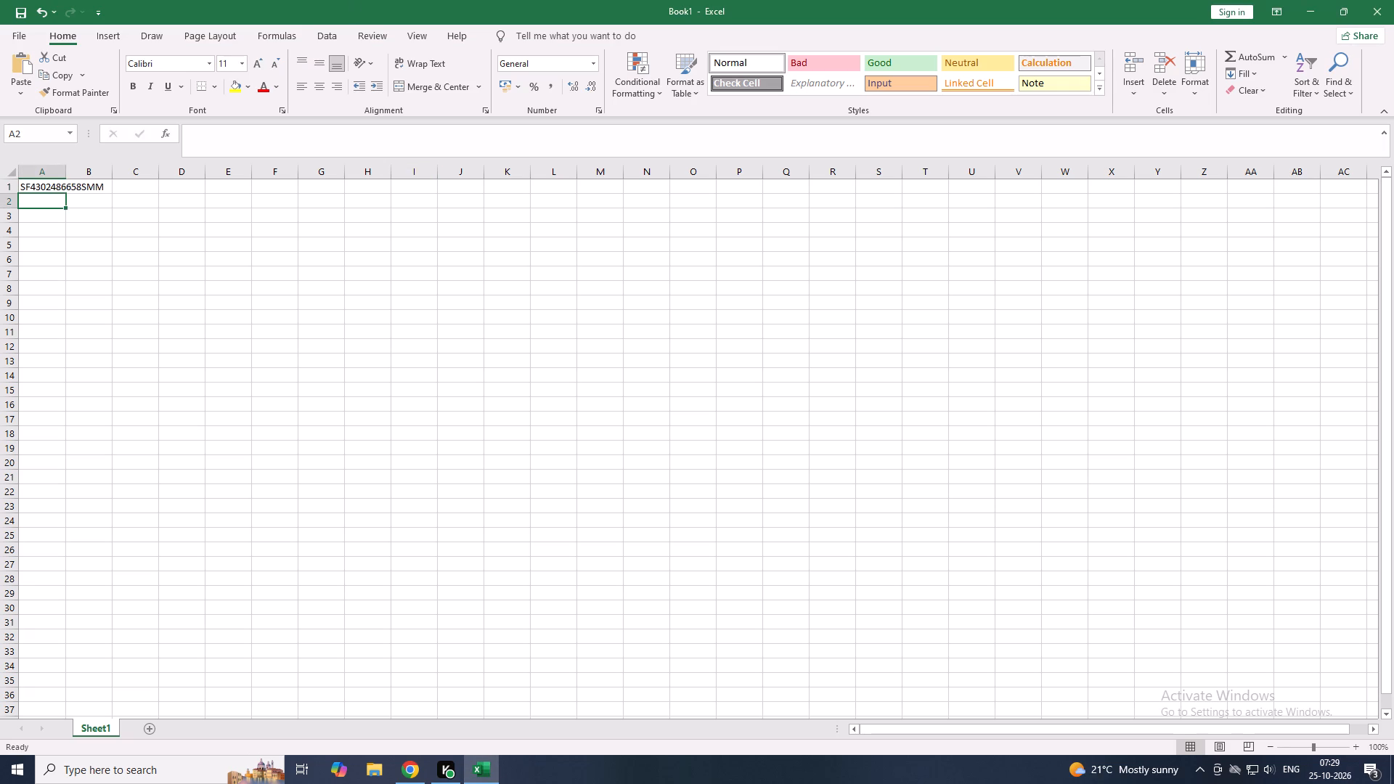
double_click(69, 171)
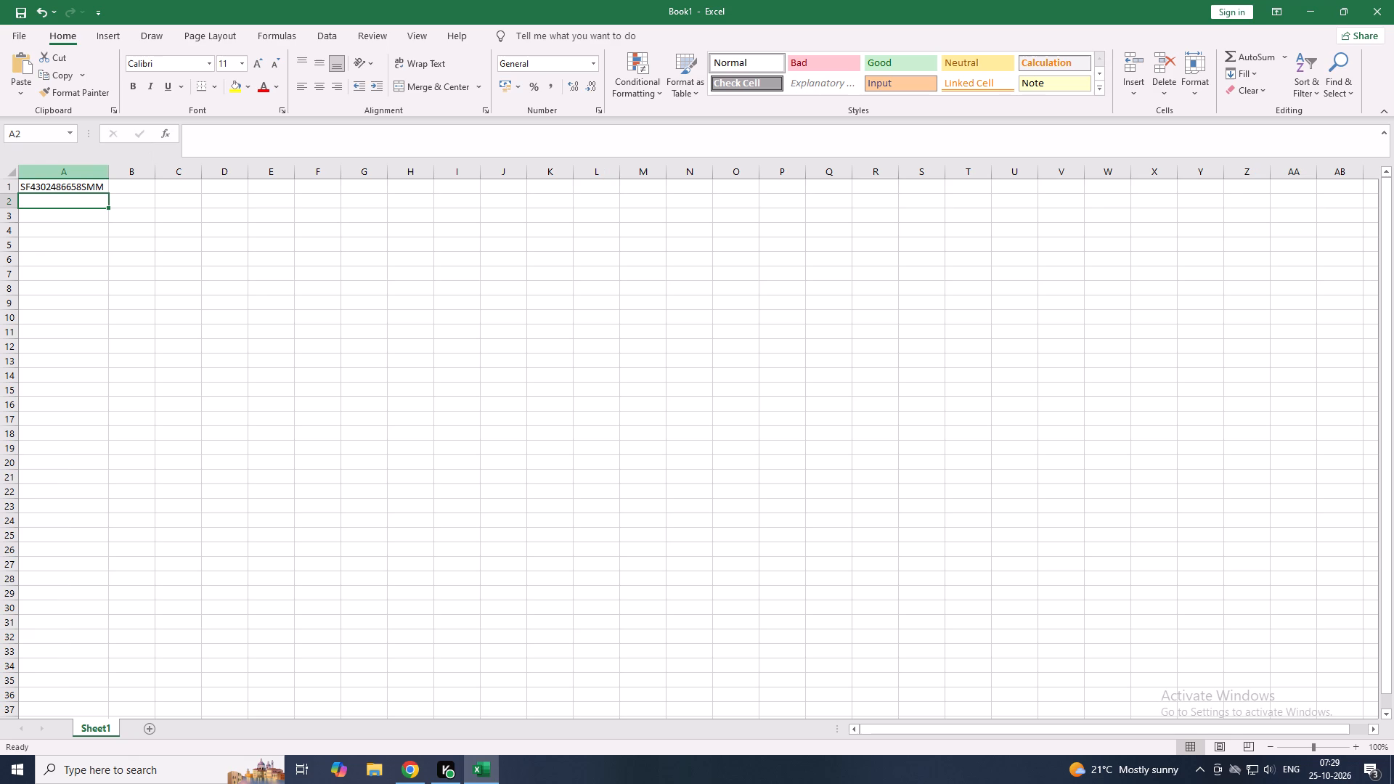
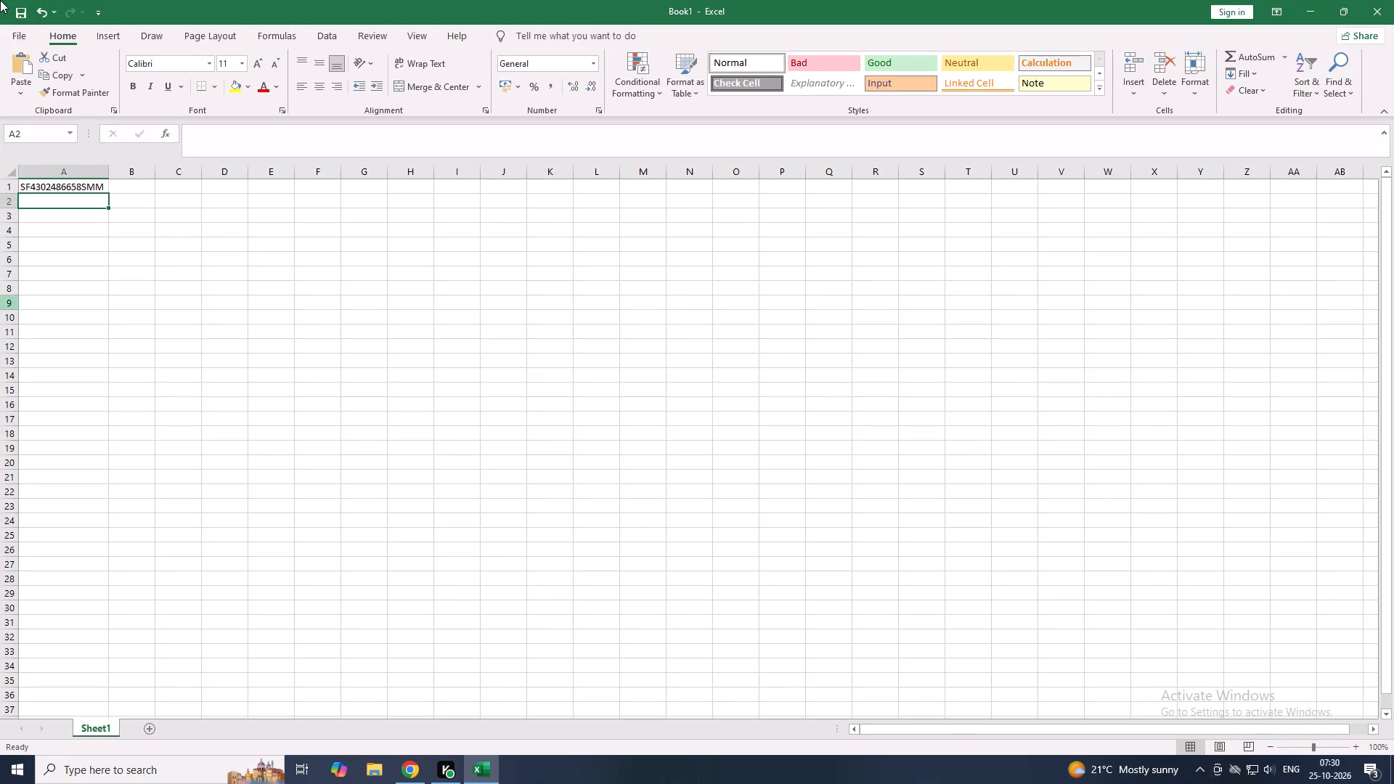
Switch to Chrome and open the Shipment Tally page on the Shadowfax site.
left_click(405, 772)
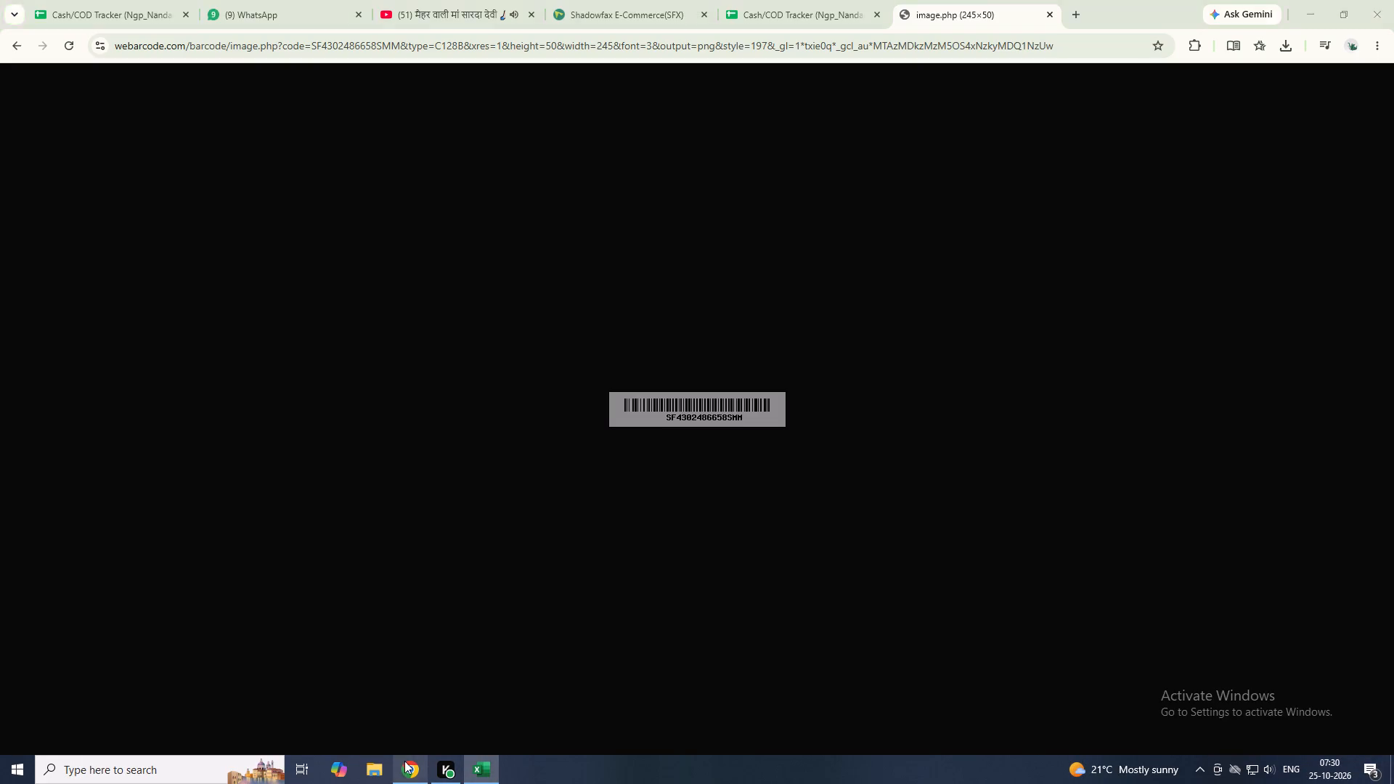
left_click(584, 12)
scroll(0, 494, "down", 1)
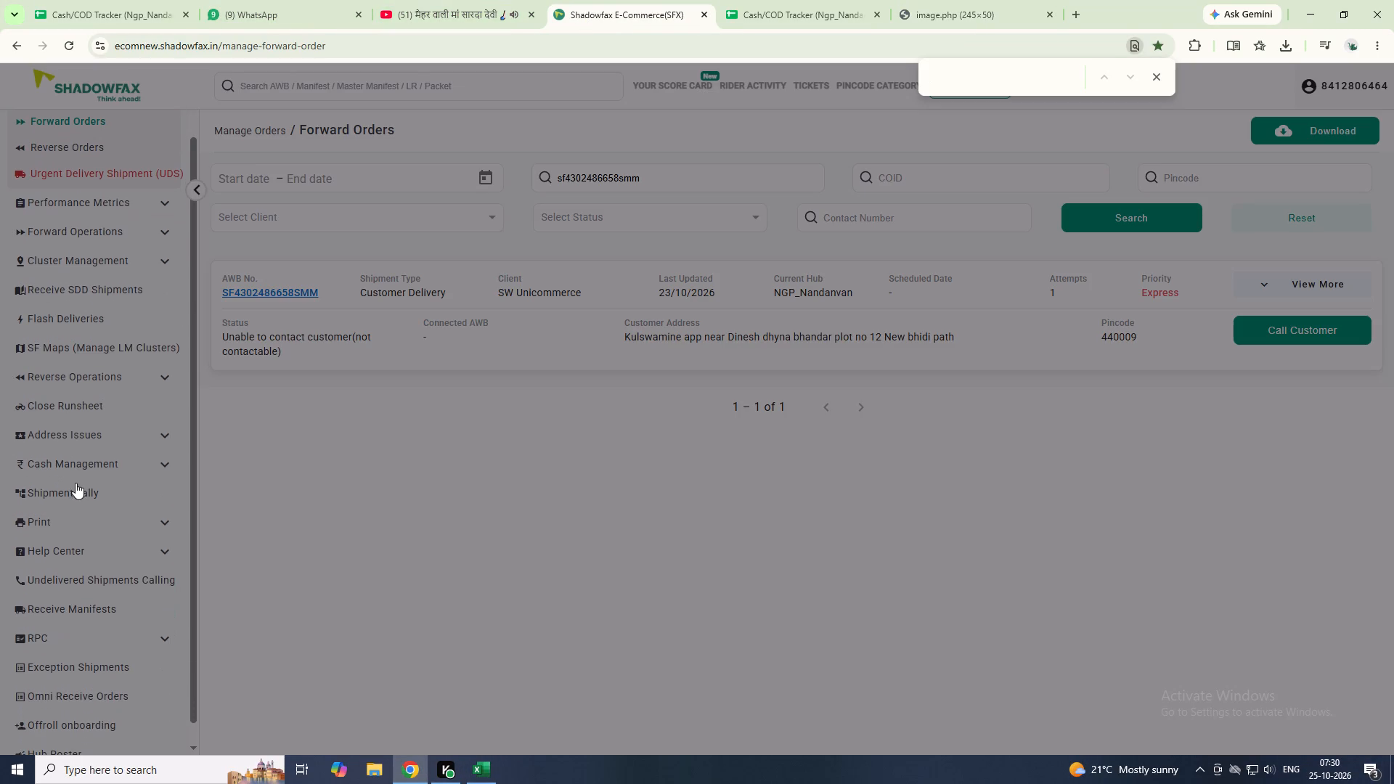
left_click(76, 489)
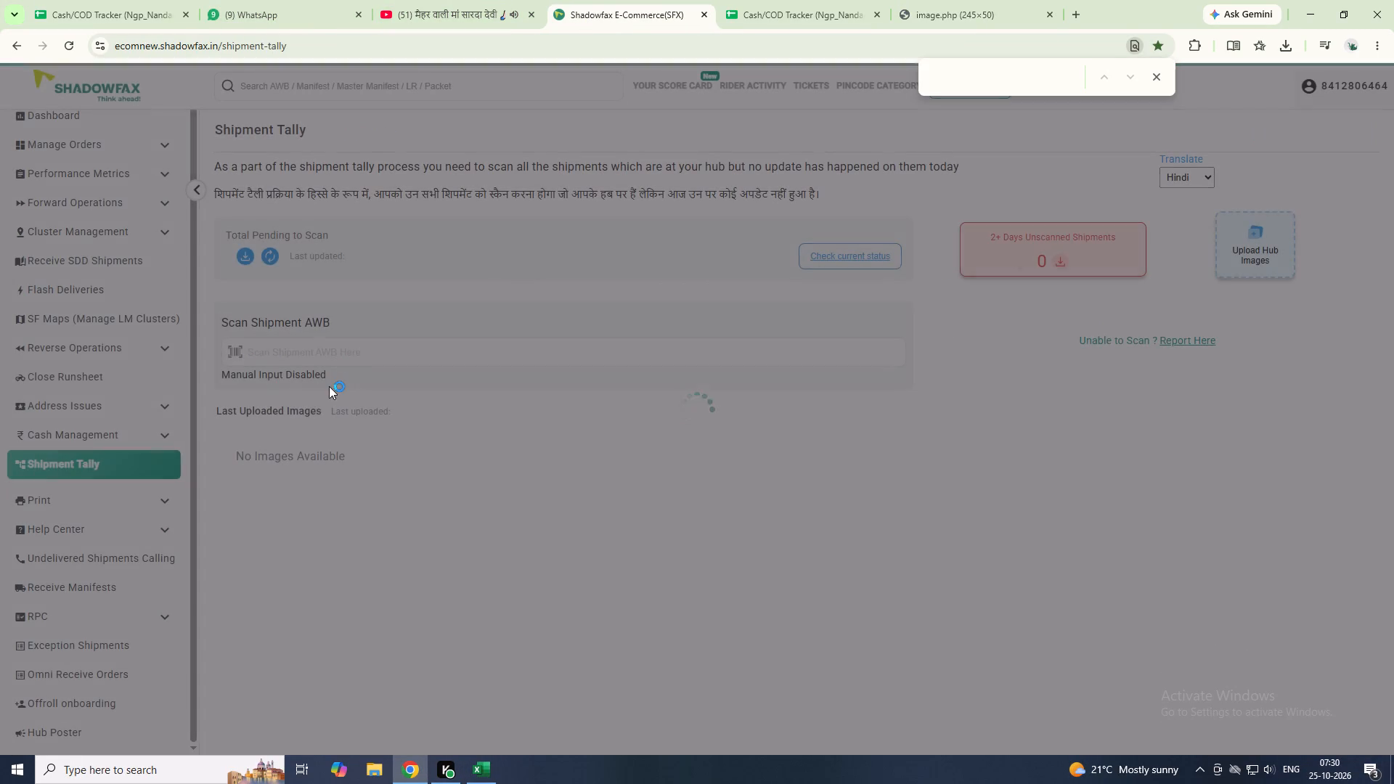
left_click(312, 356)
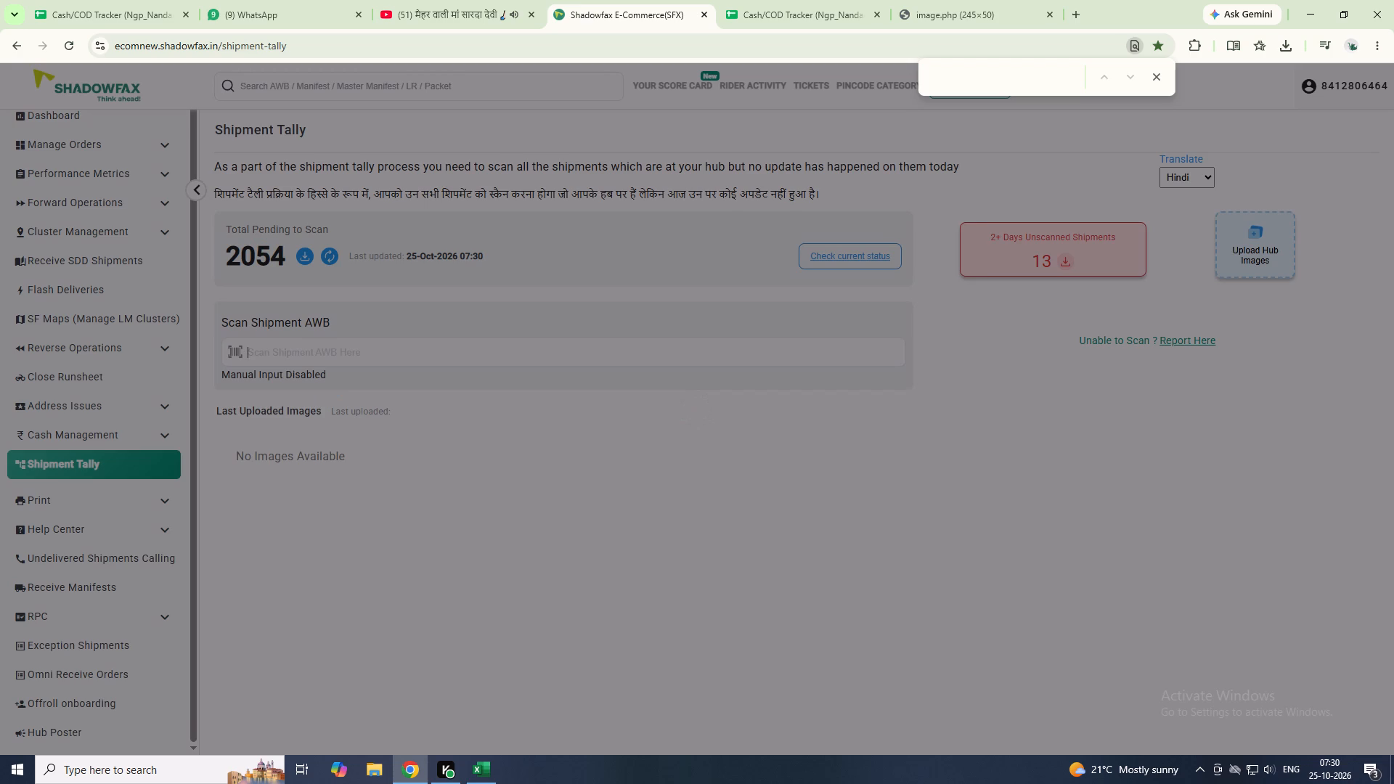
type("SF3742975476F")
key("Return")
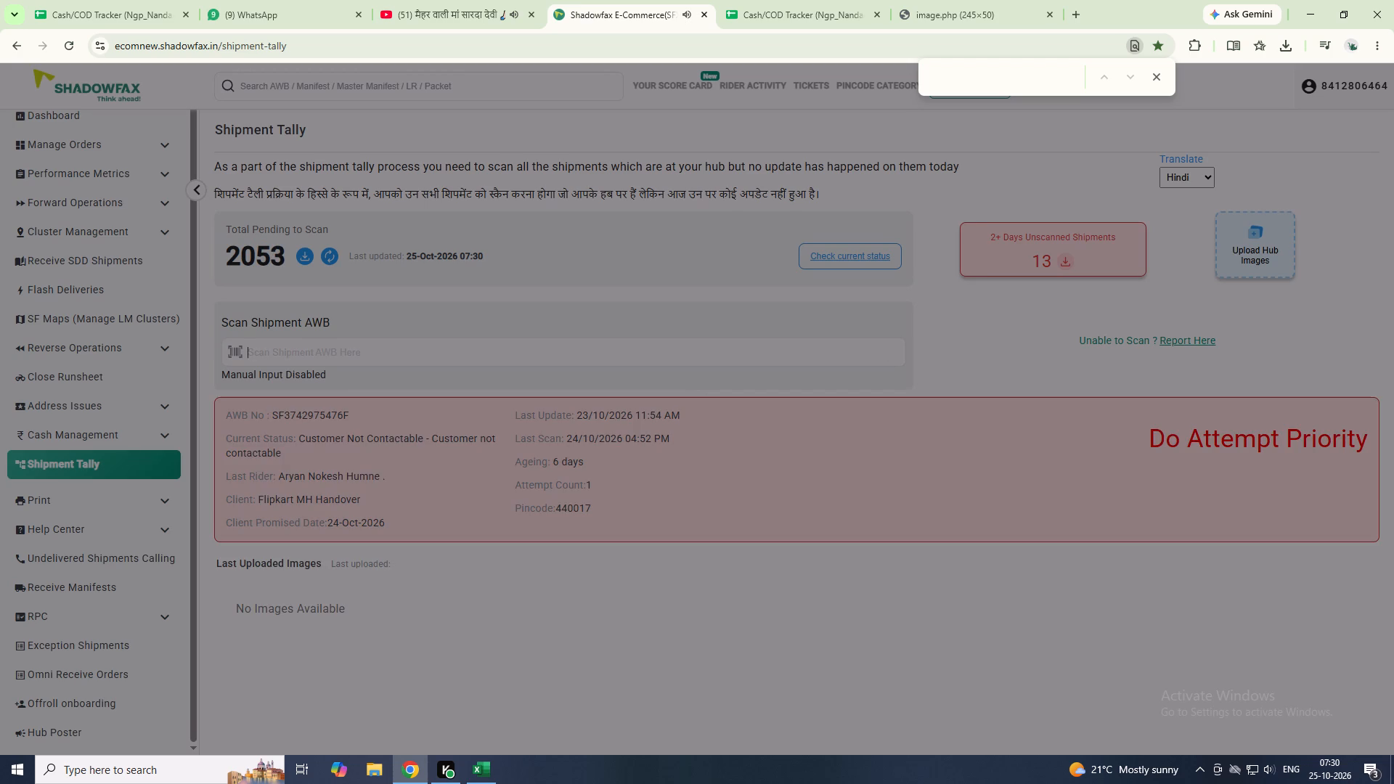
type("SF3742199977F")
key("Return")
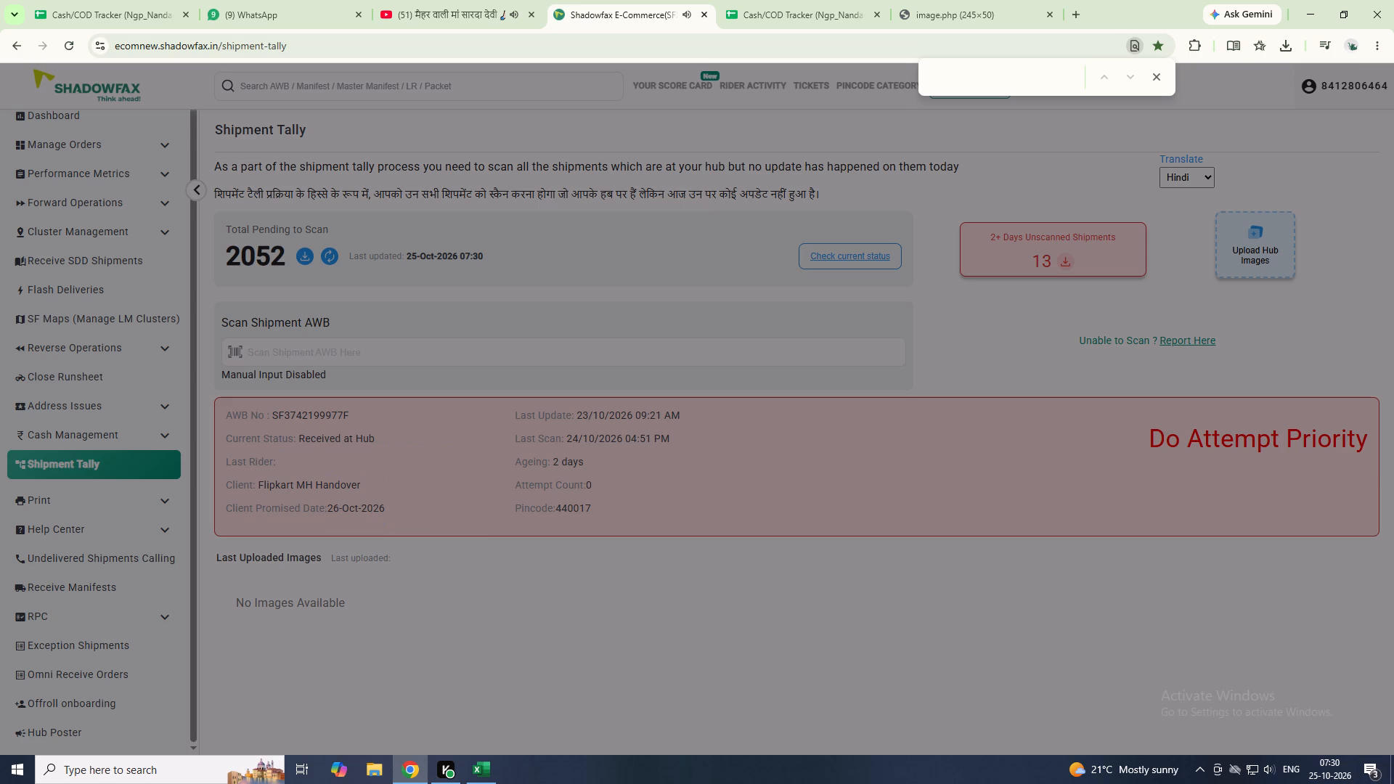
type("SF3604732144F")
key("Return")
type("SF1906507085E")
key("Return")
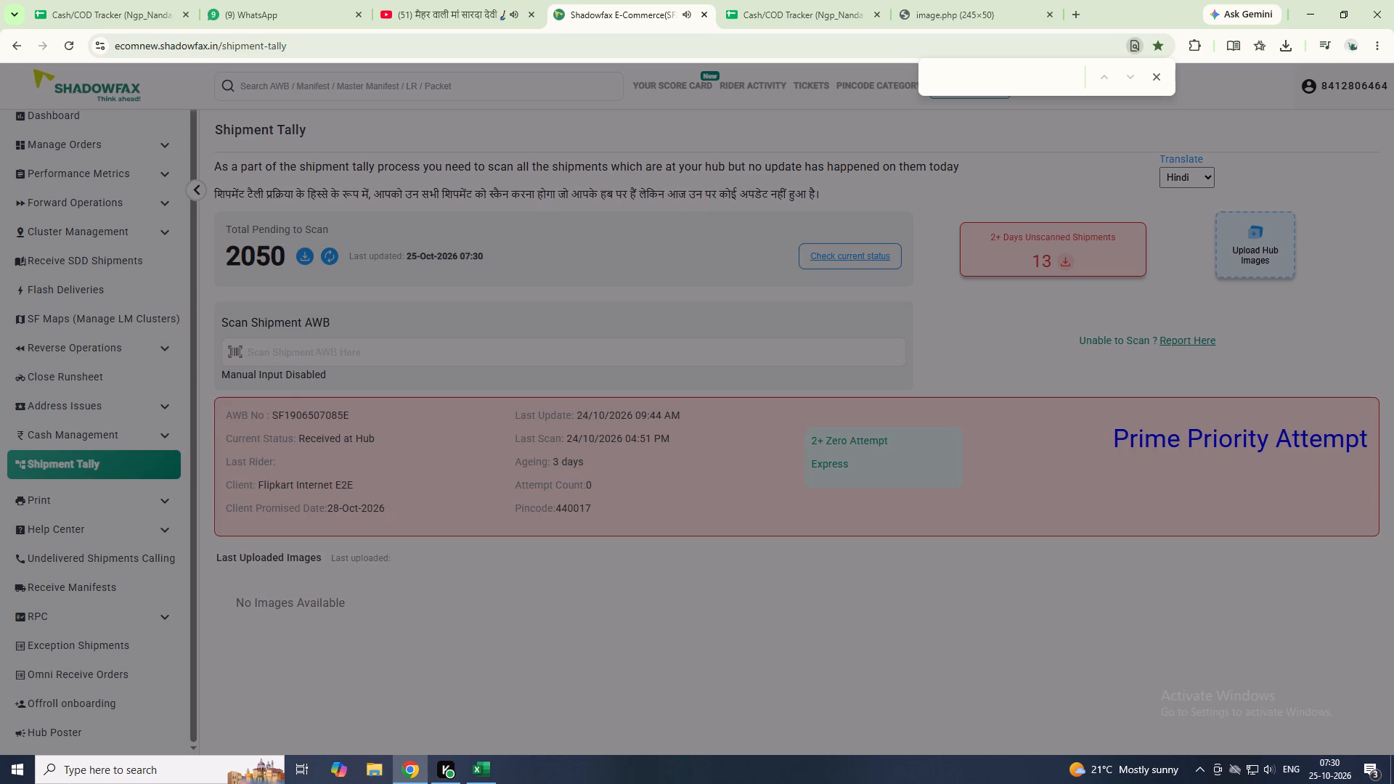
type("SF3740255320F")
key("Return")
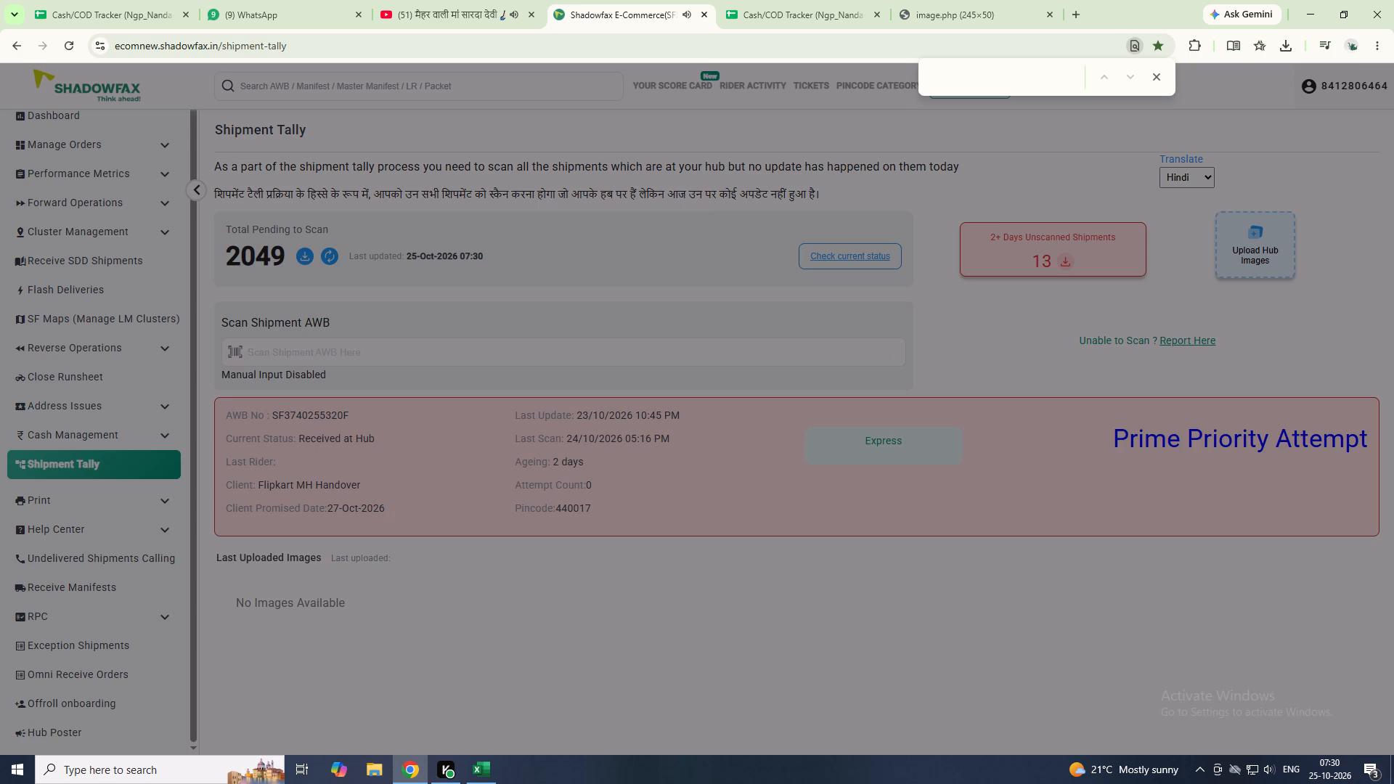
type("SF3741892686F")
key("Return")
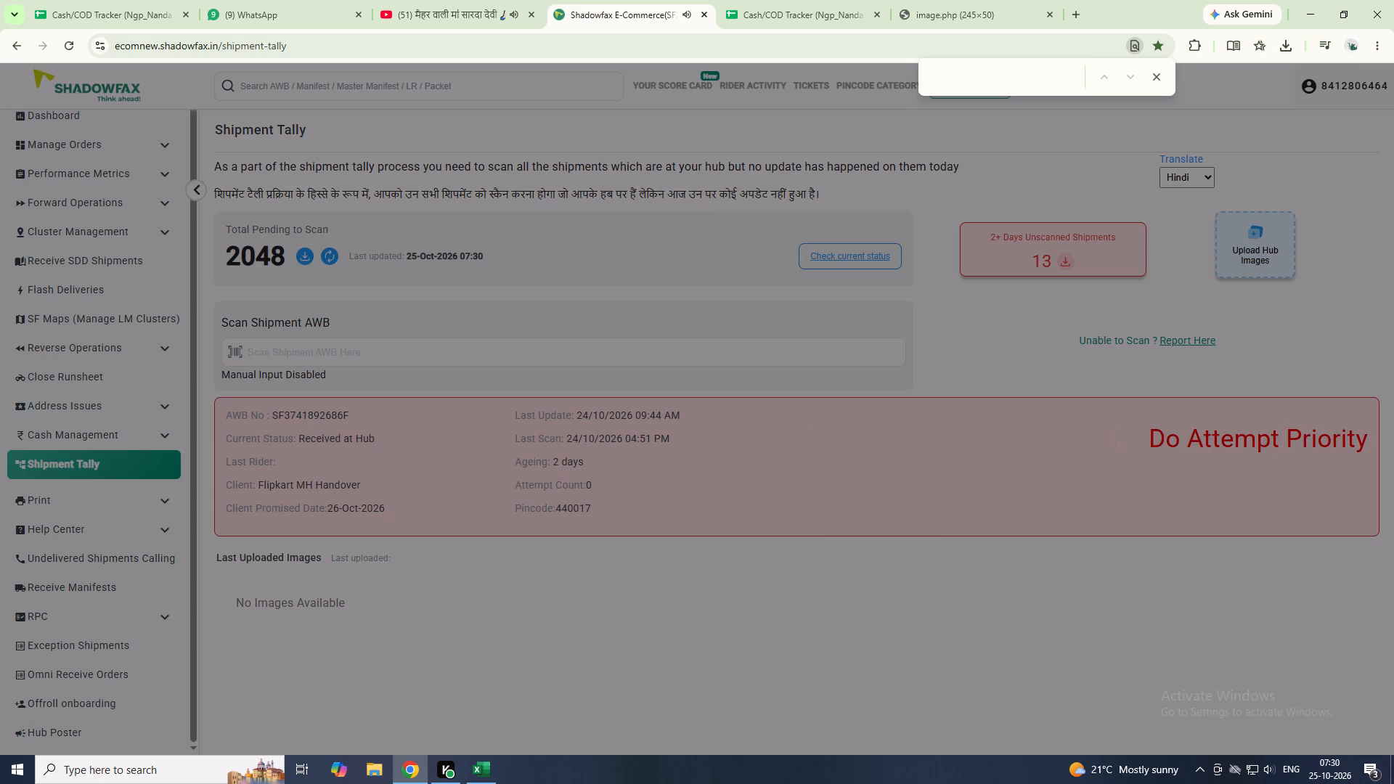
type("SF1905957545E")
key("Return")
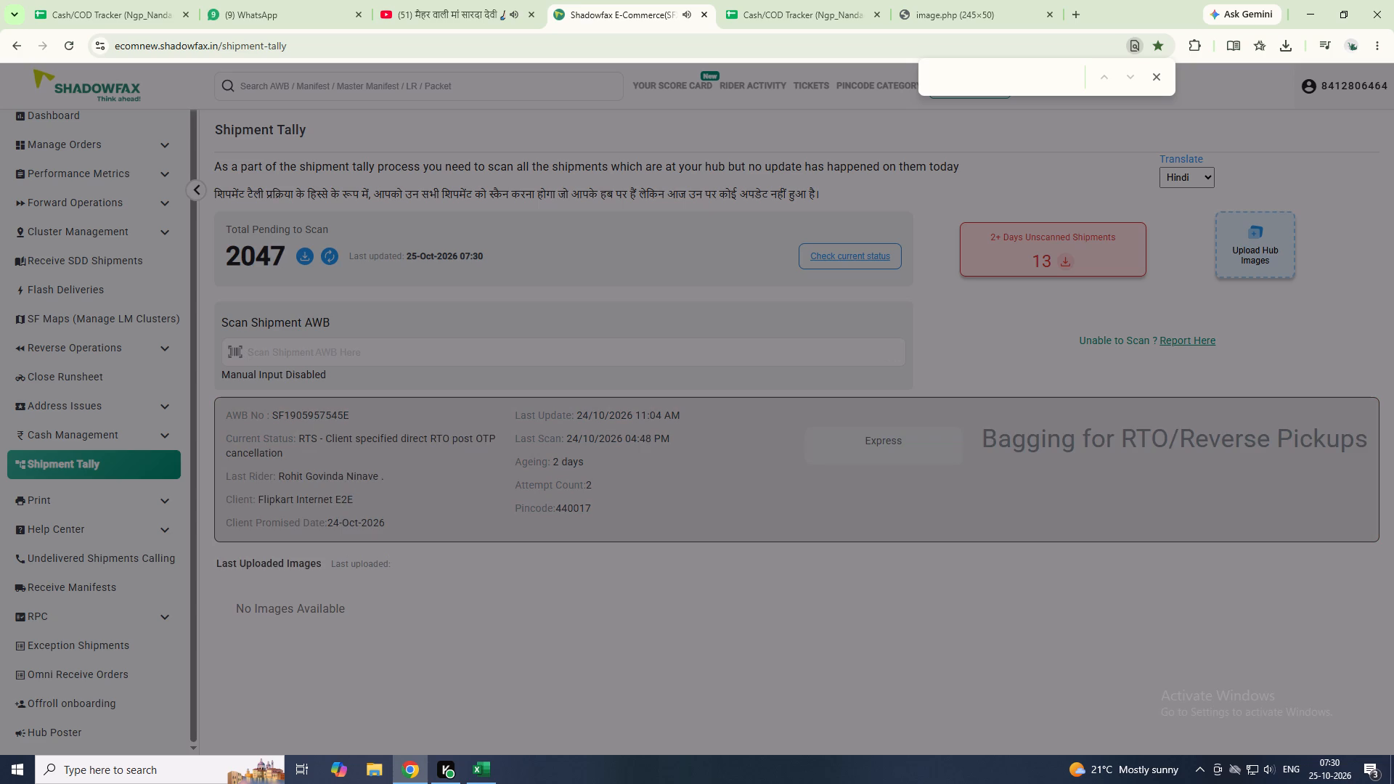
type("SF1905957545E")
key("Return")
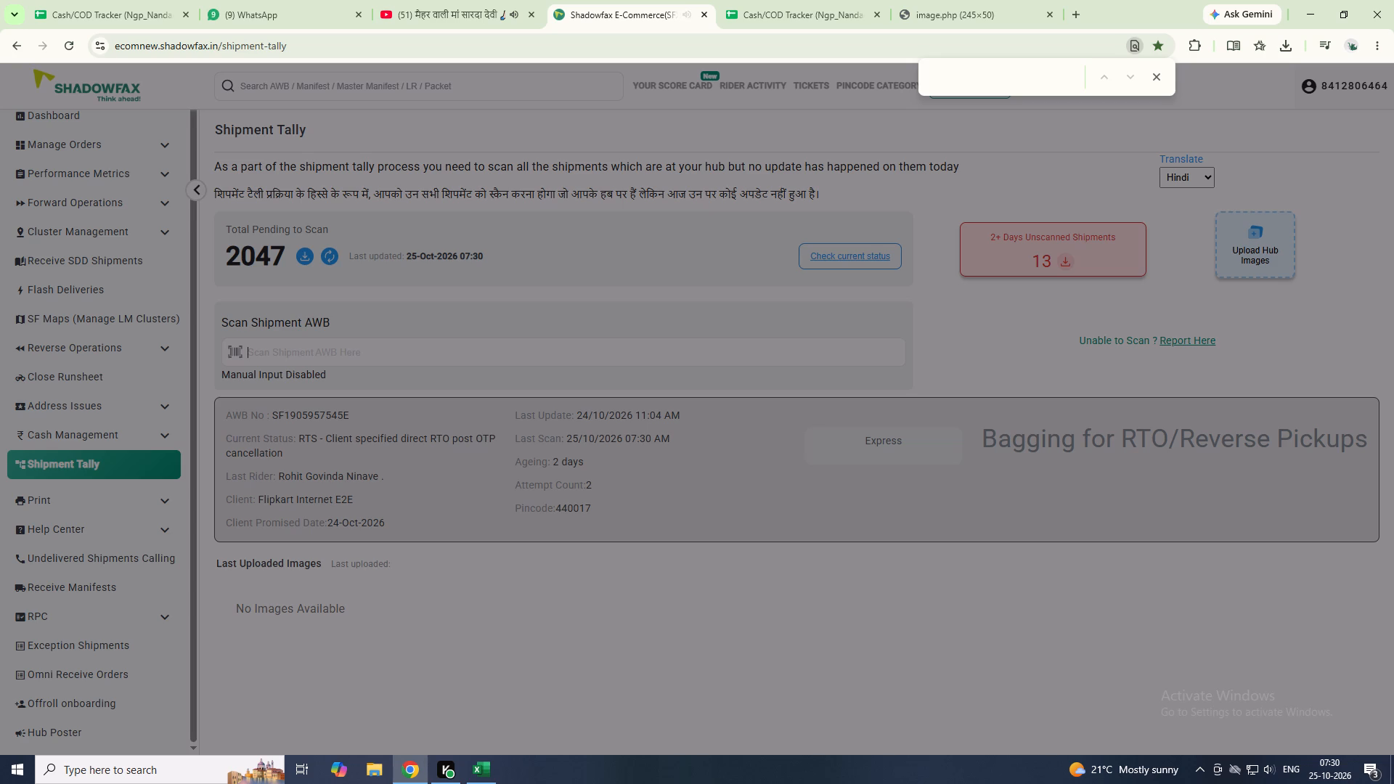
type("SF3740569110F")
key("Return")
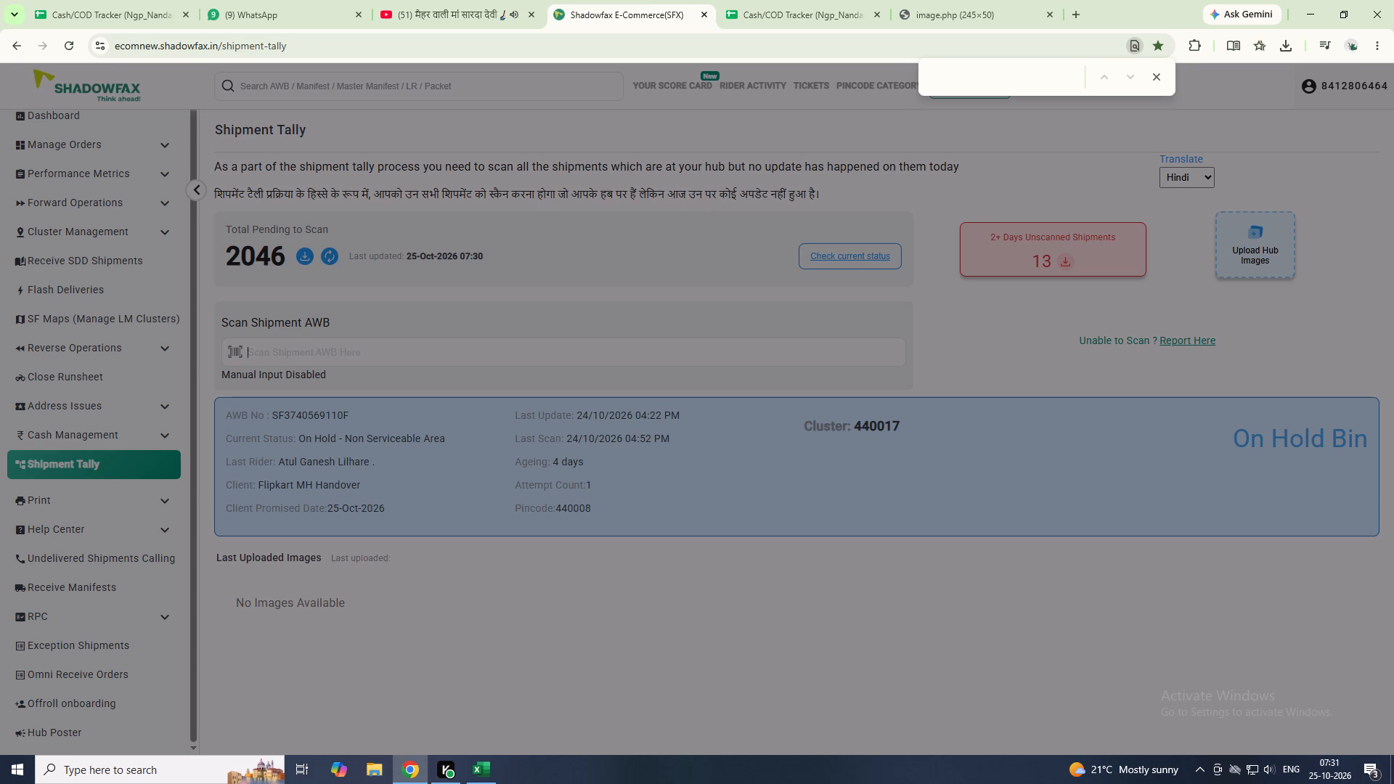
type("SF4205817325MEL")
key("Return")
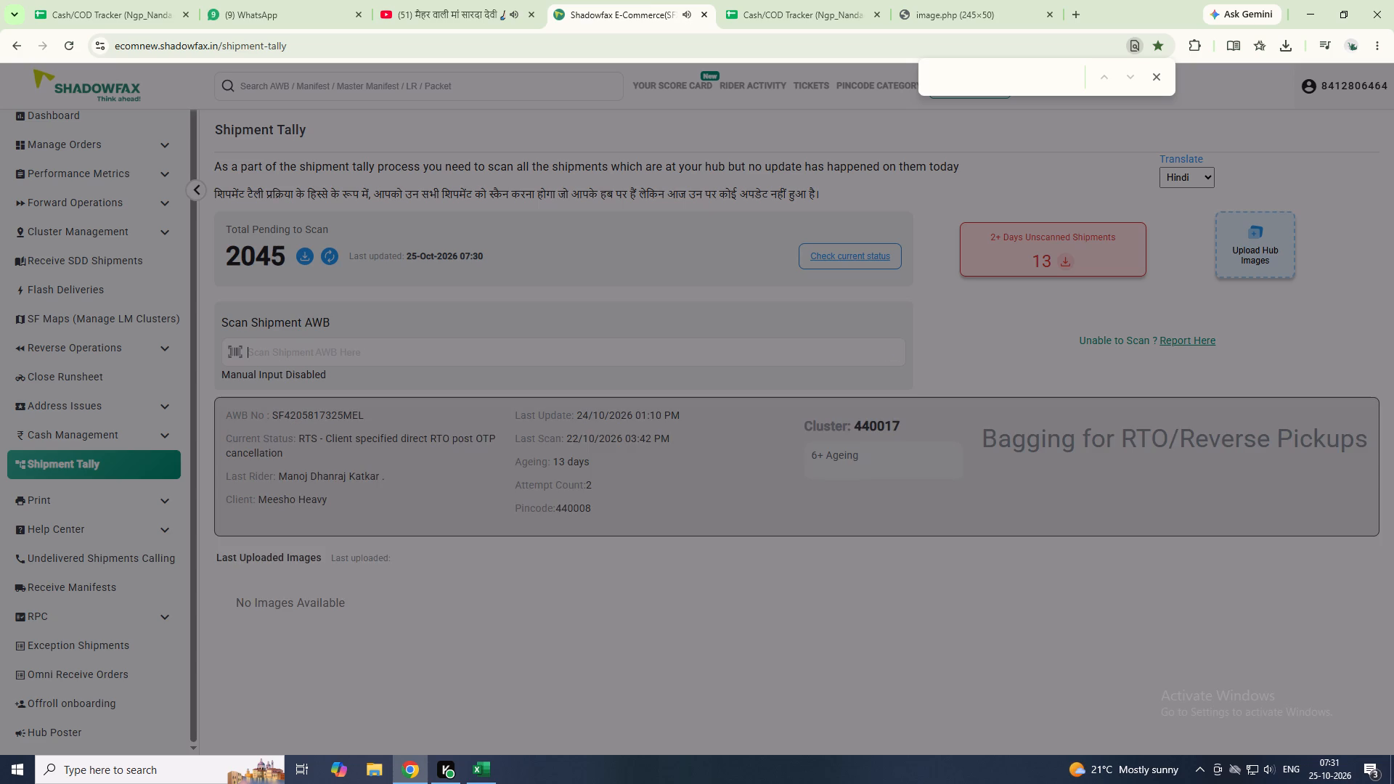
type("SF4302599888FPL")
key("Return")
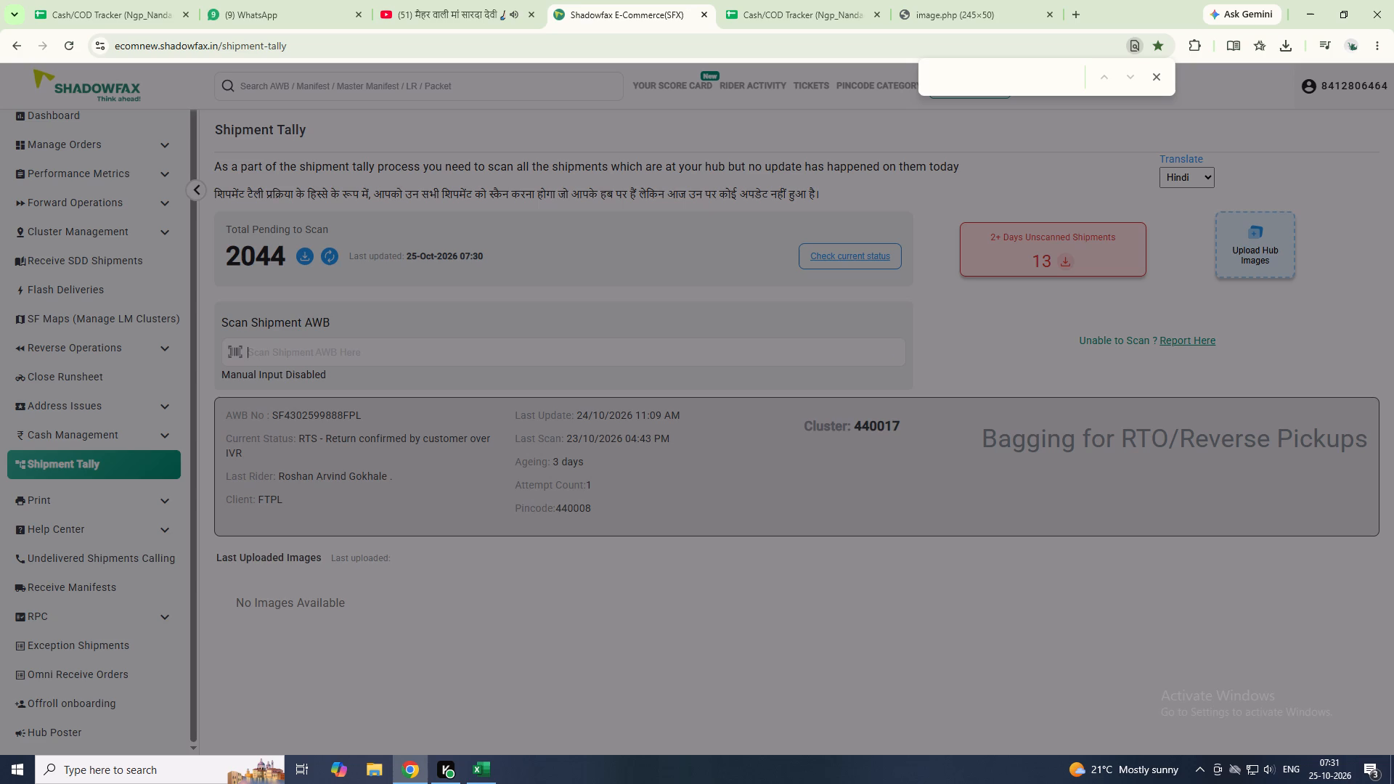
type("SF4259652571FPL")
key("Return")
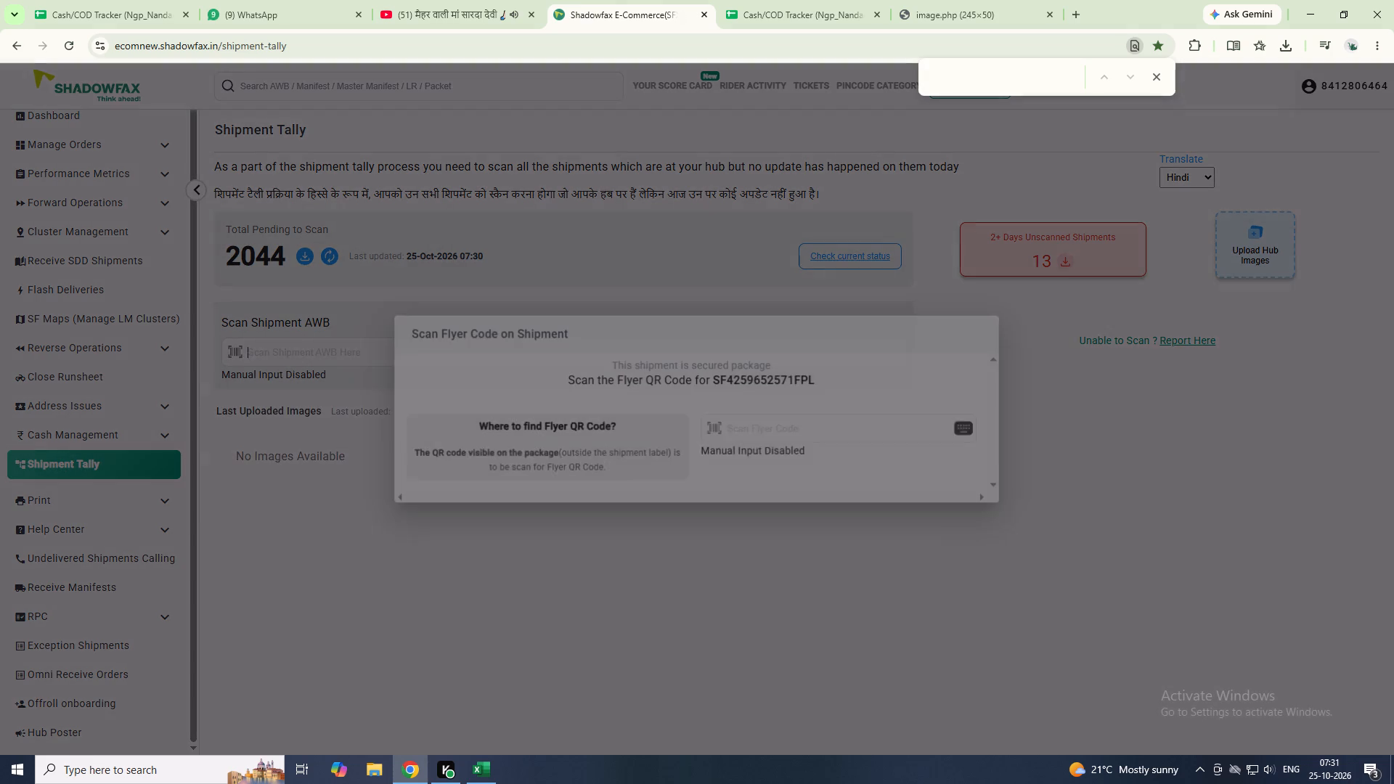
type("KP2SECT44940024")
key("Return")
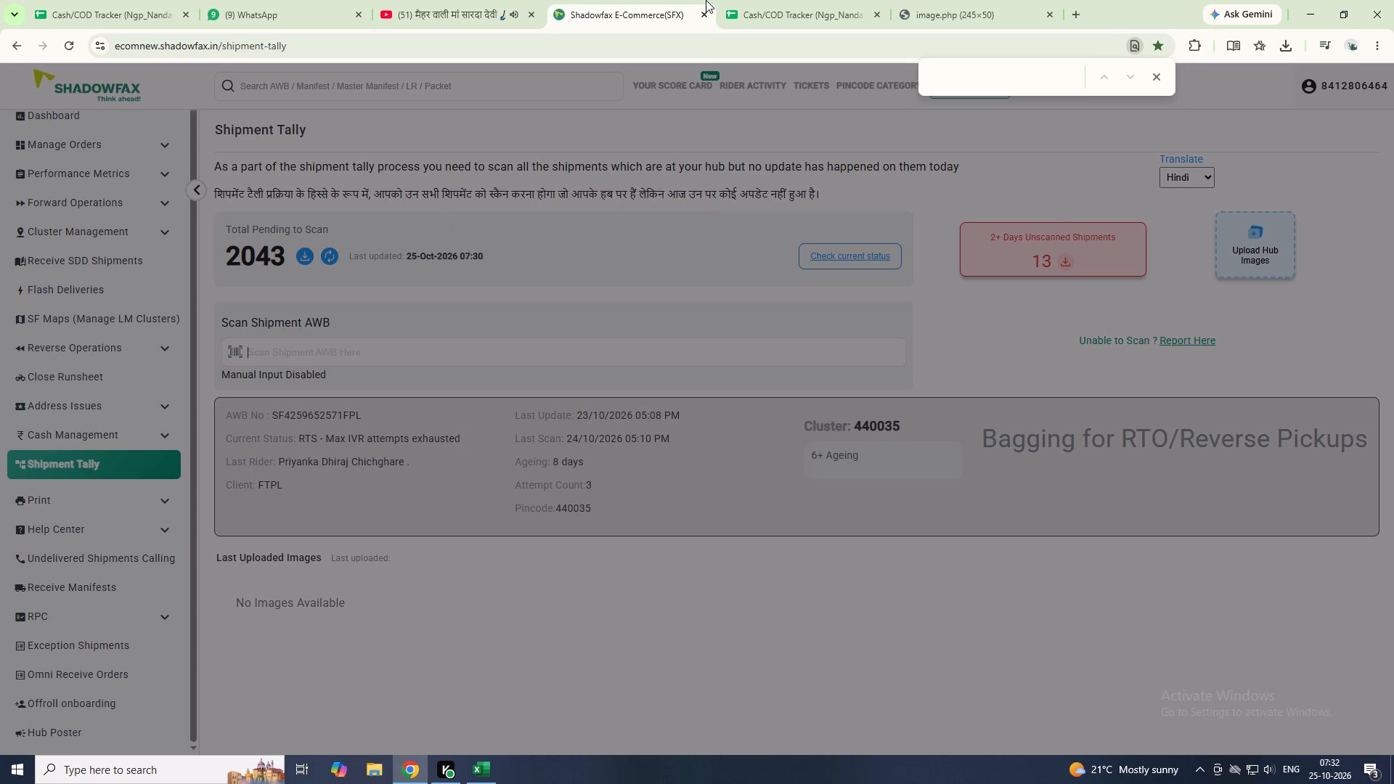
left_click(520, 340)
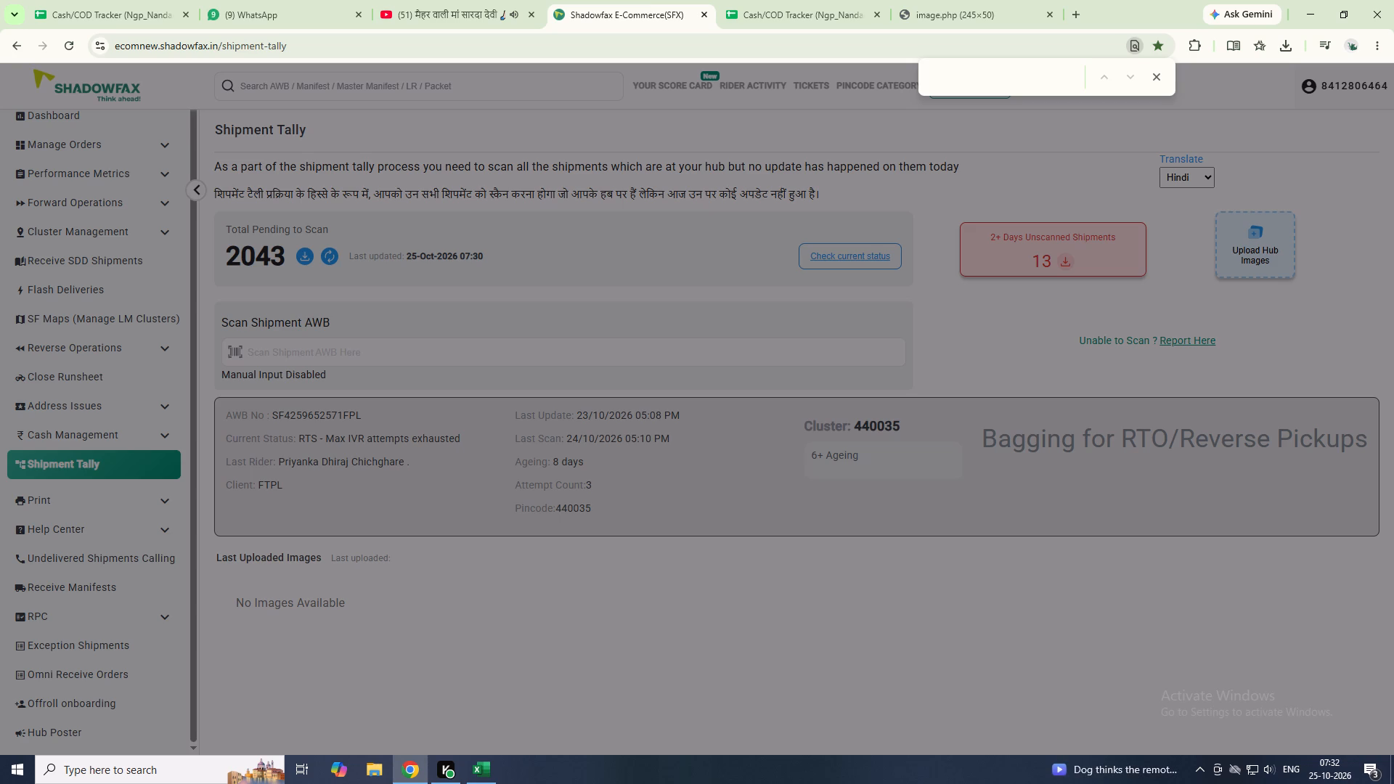
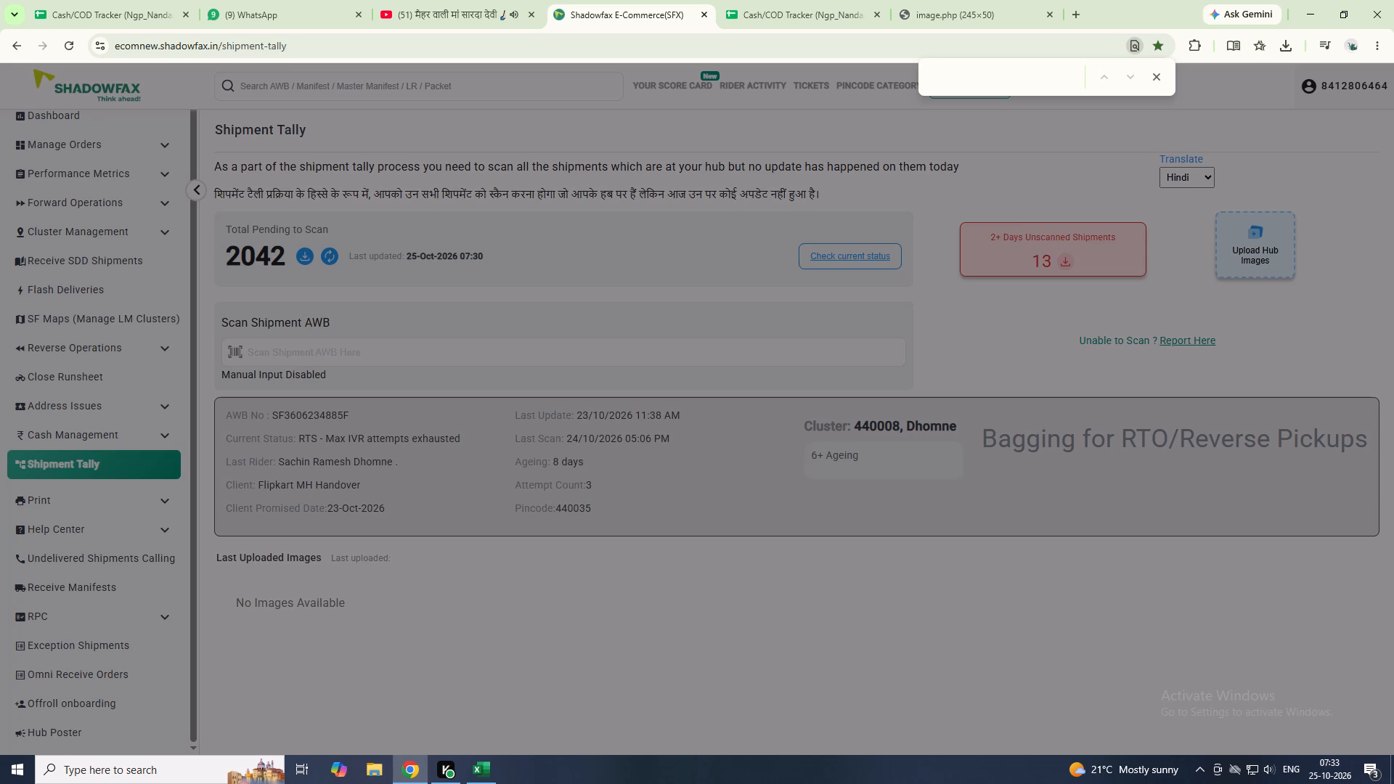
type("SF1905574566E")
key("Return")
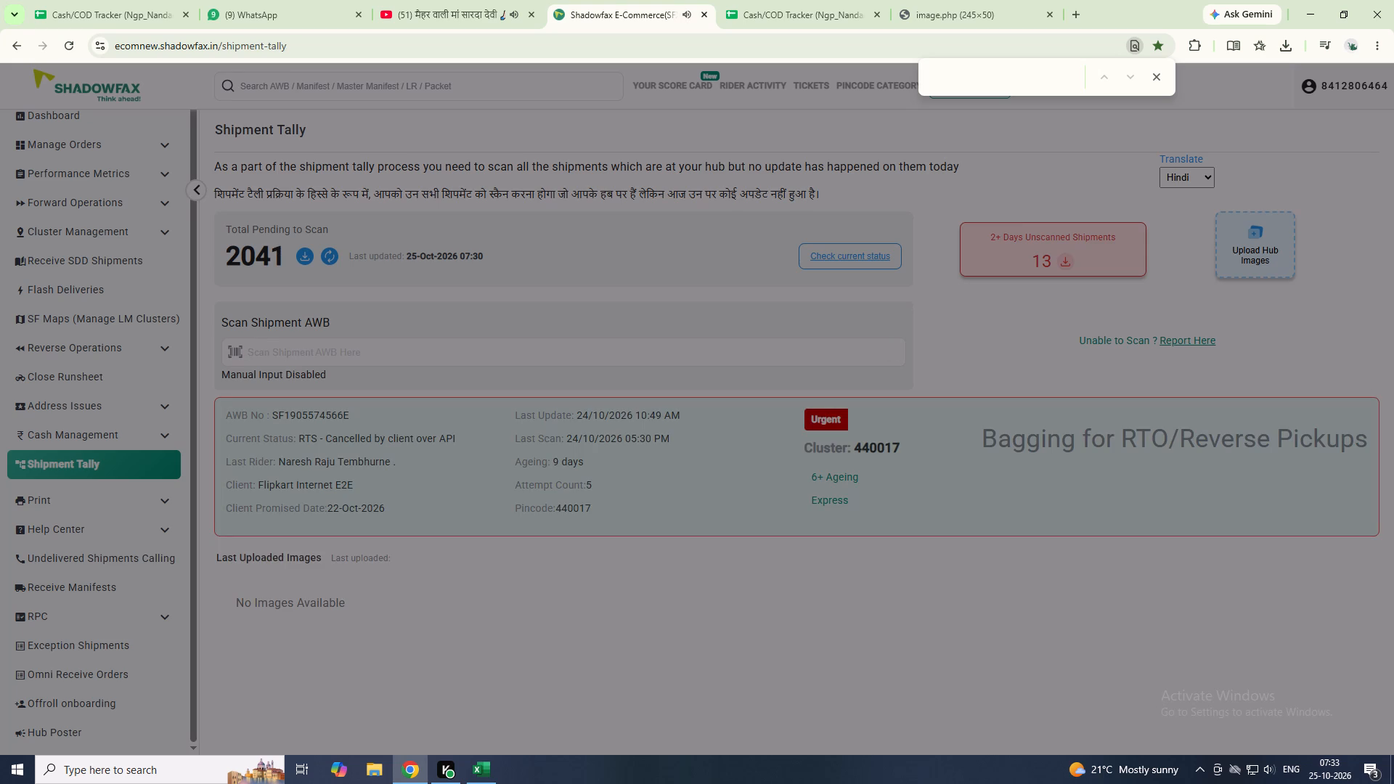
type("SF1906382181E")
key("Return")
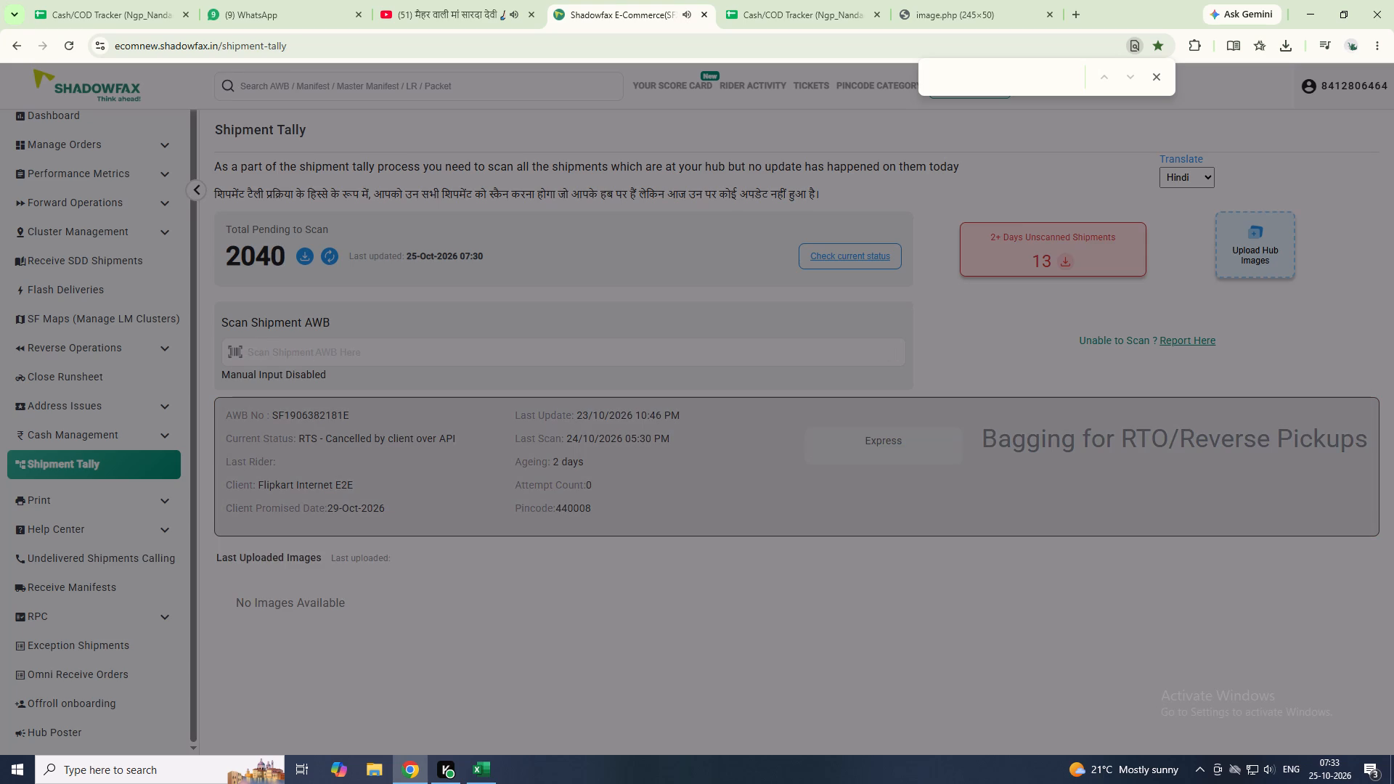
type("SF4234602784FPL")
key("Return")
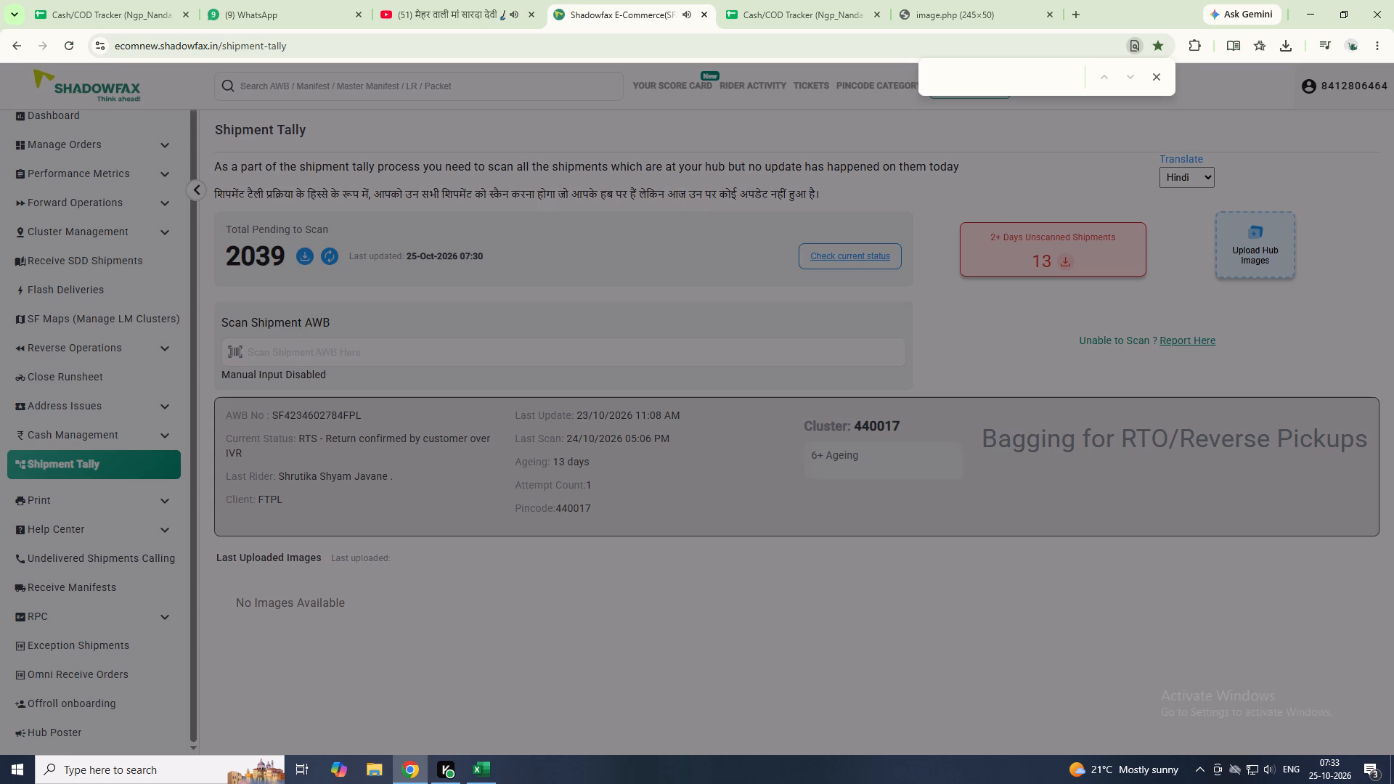
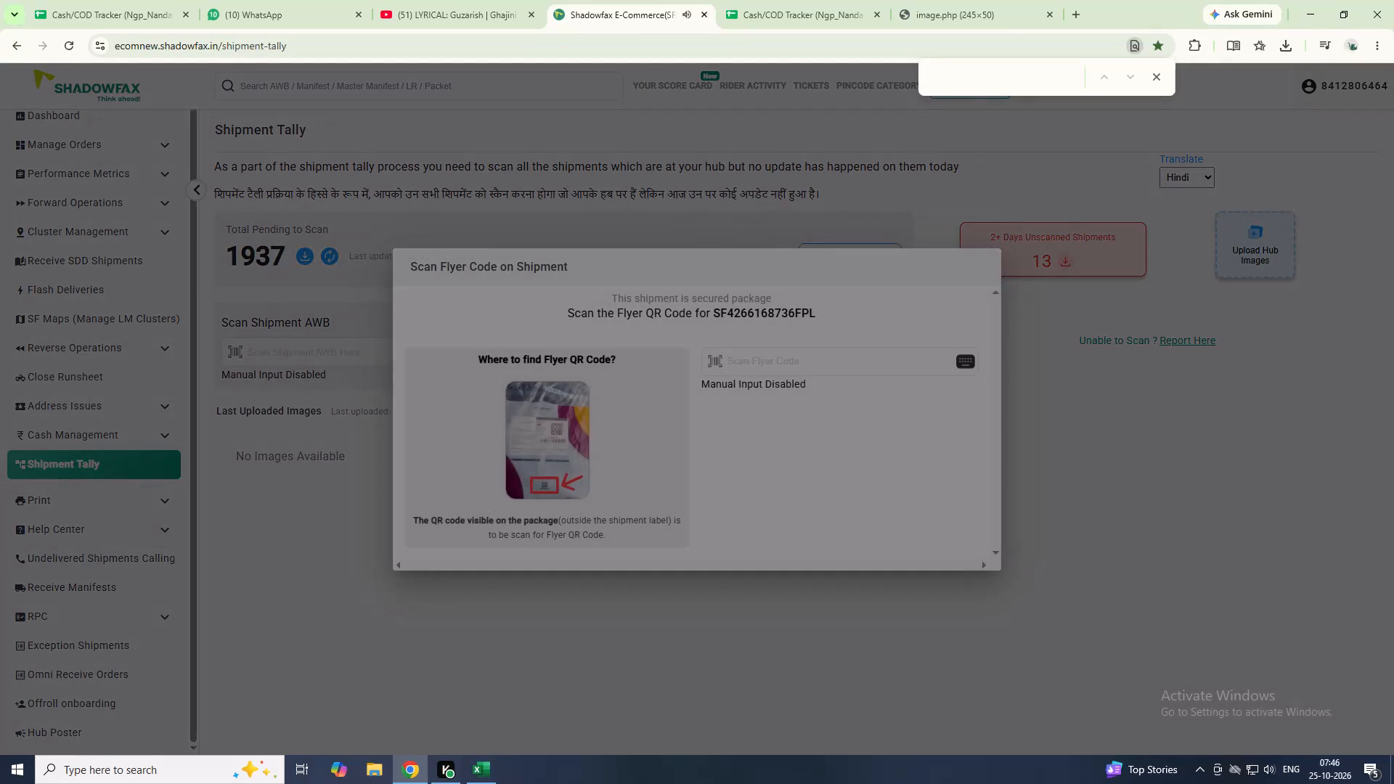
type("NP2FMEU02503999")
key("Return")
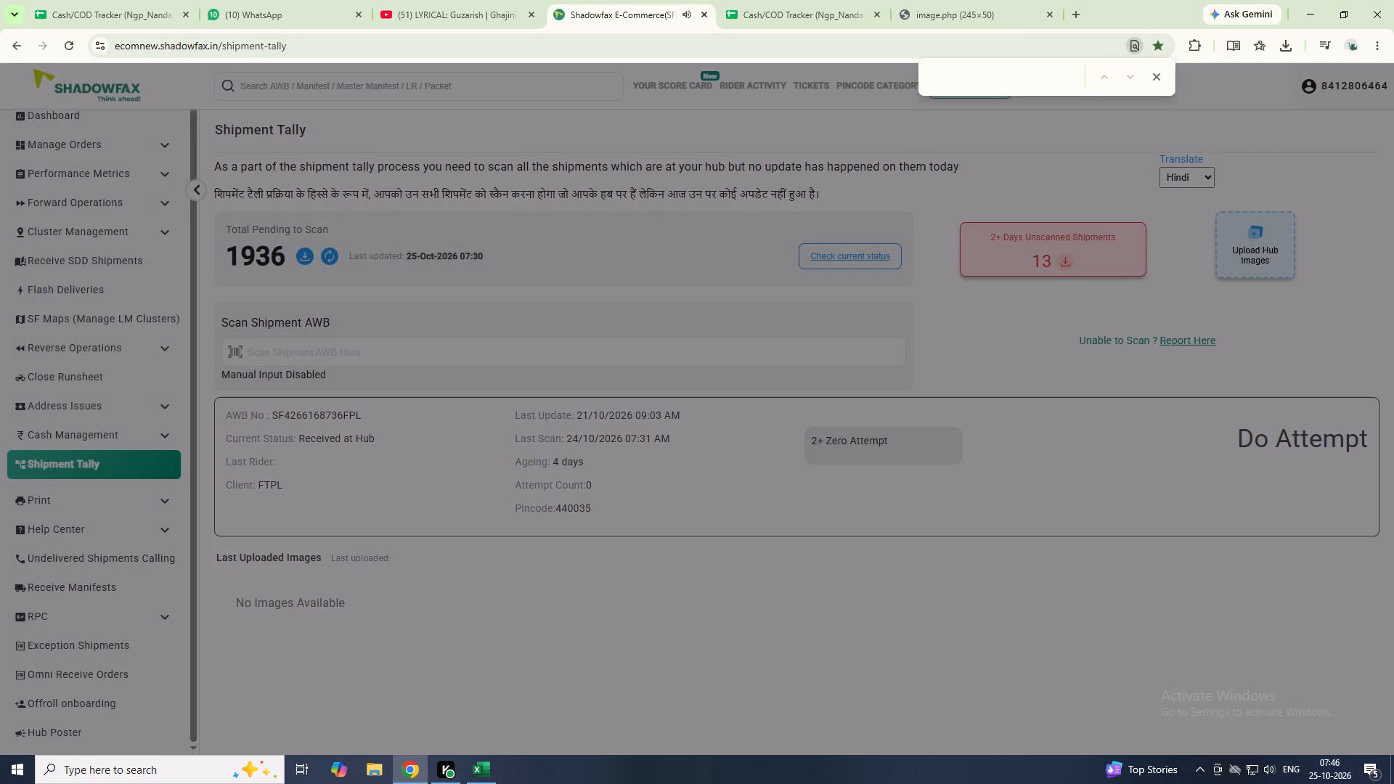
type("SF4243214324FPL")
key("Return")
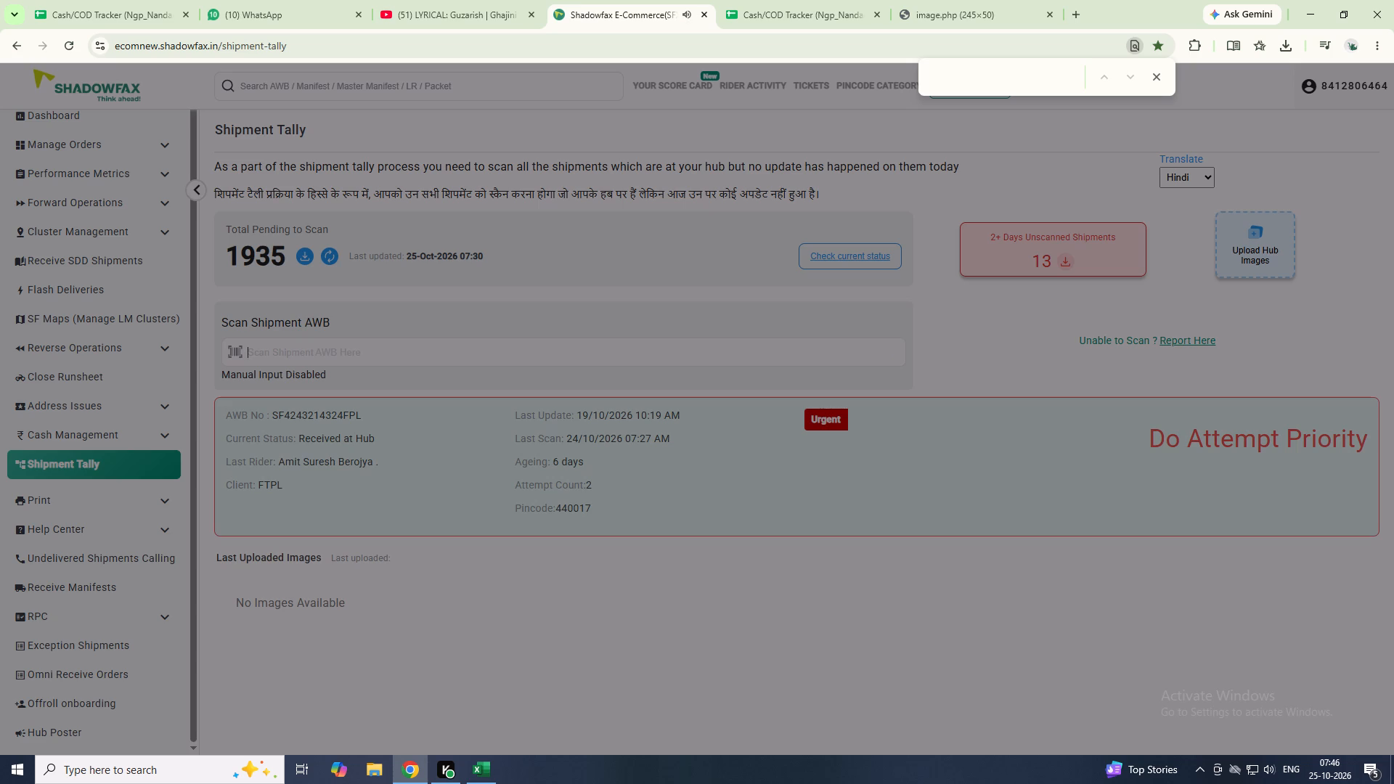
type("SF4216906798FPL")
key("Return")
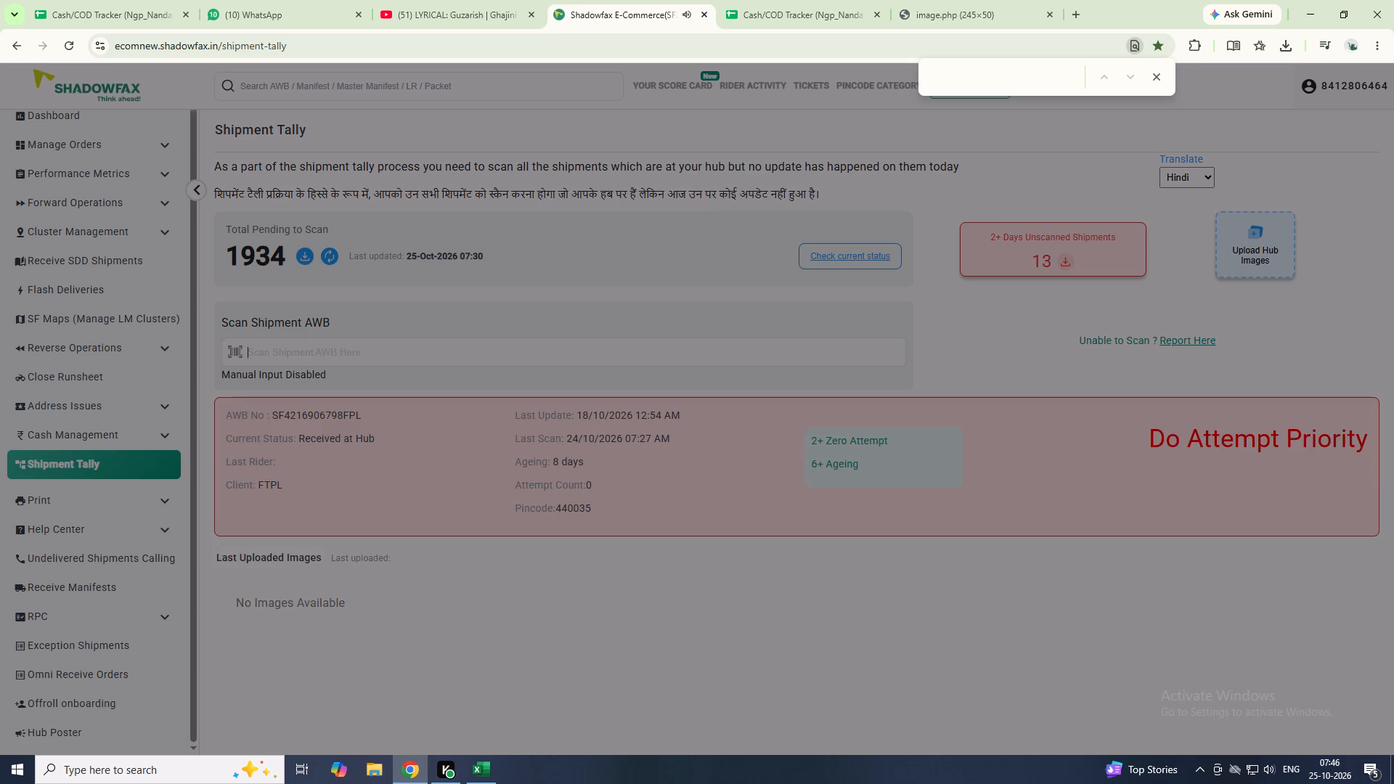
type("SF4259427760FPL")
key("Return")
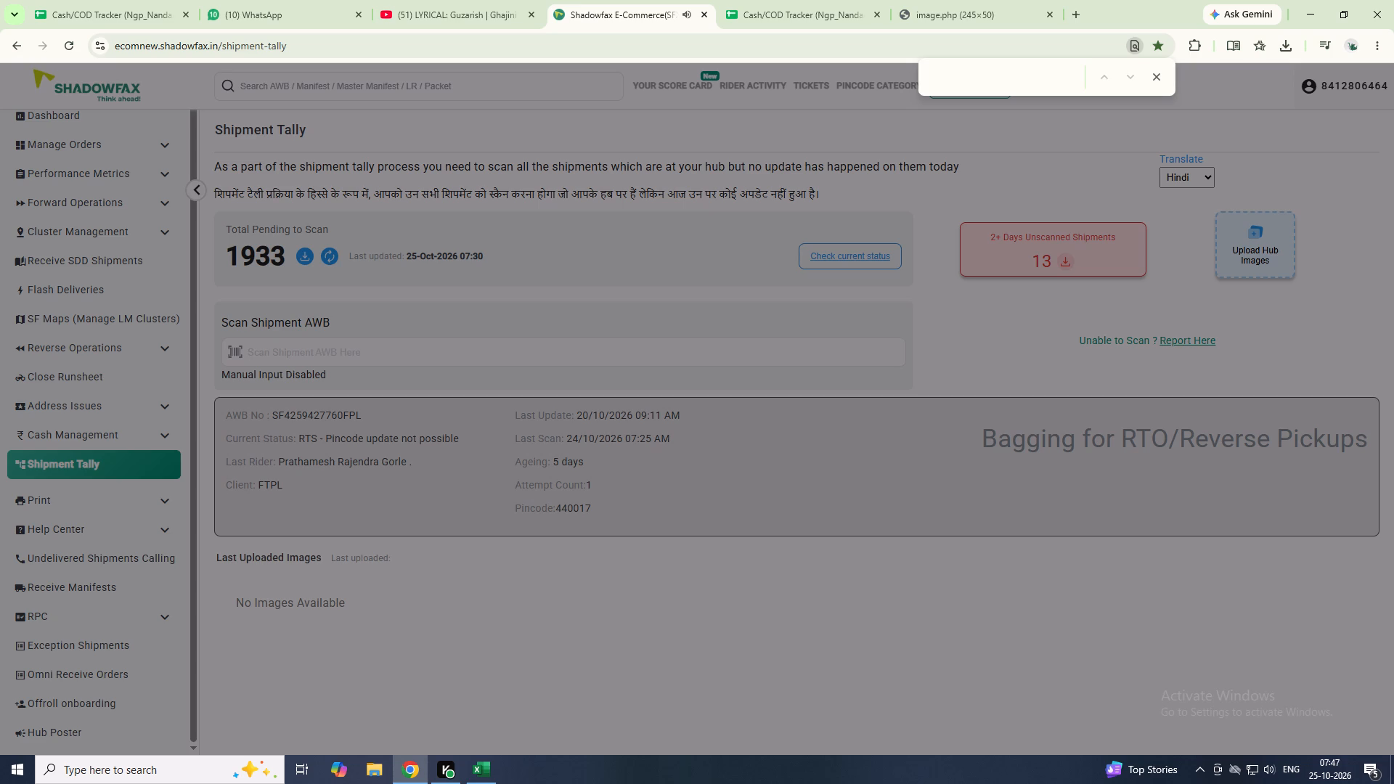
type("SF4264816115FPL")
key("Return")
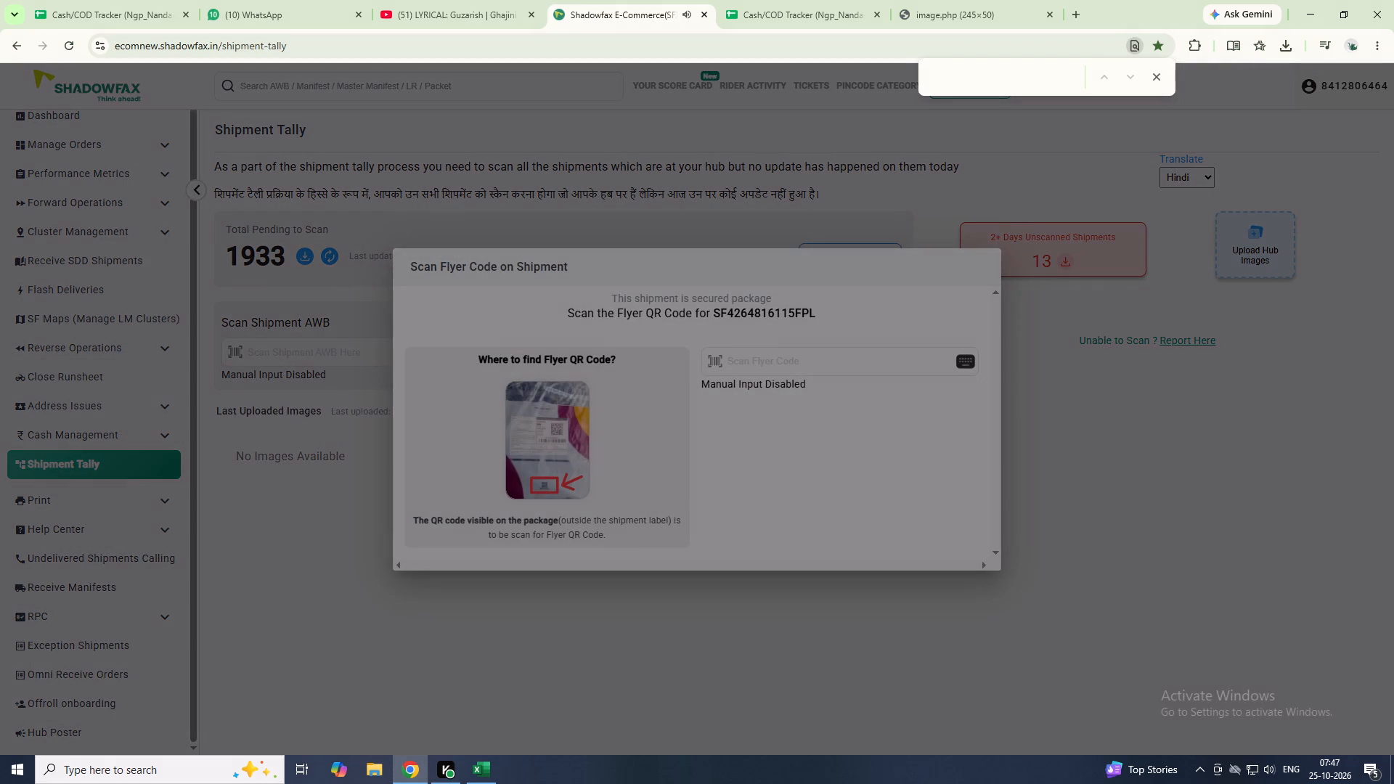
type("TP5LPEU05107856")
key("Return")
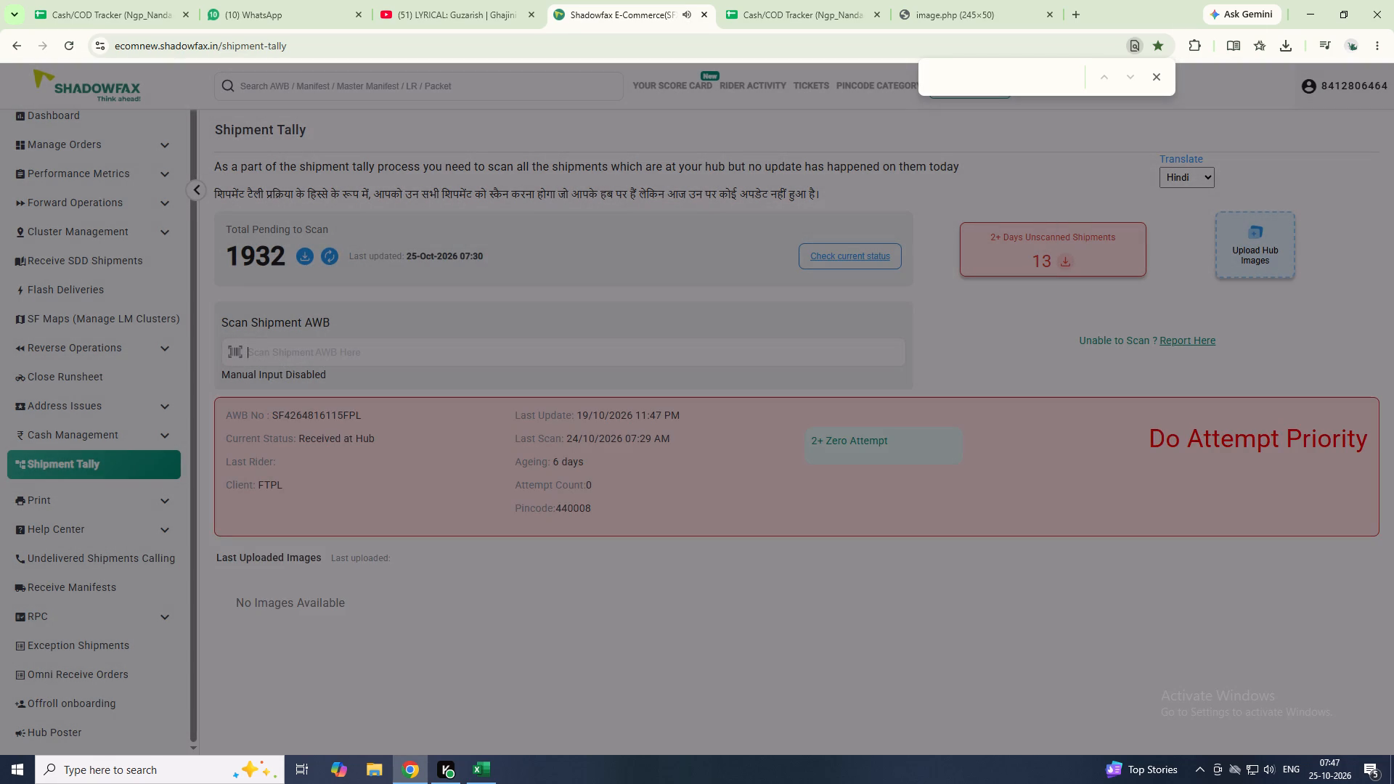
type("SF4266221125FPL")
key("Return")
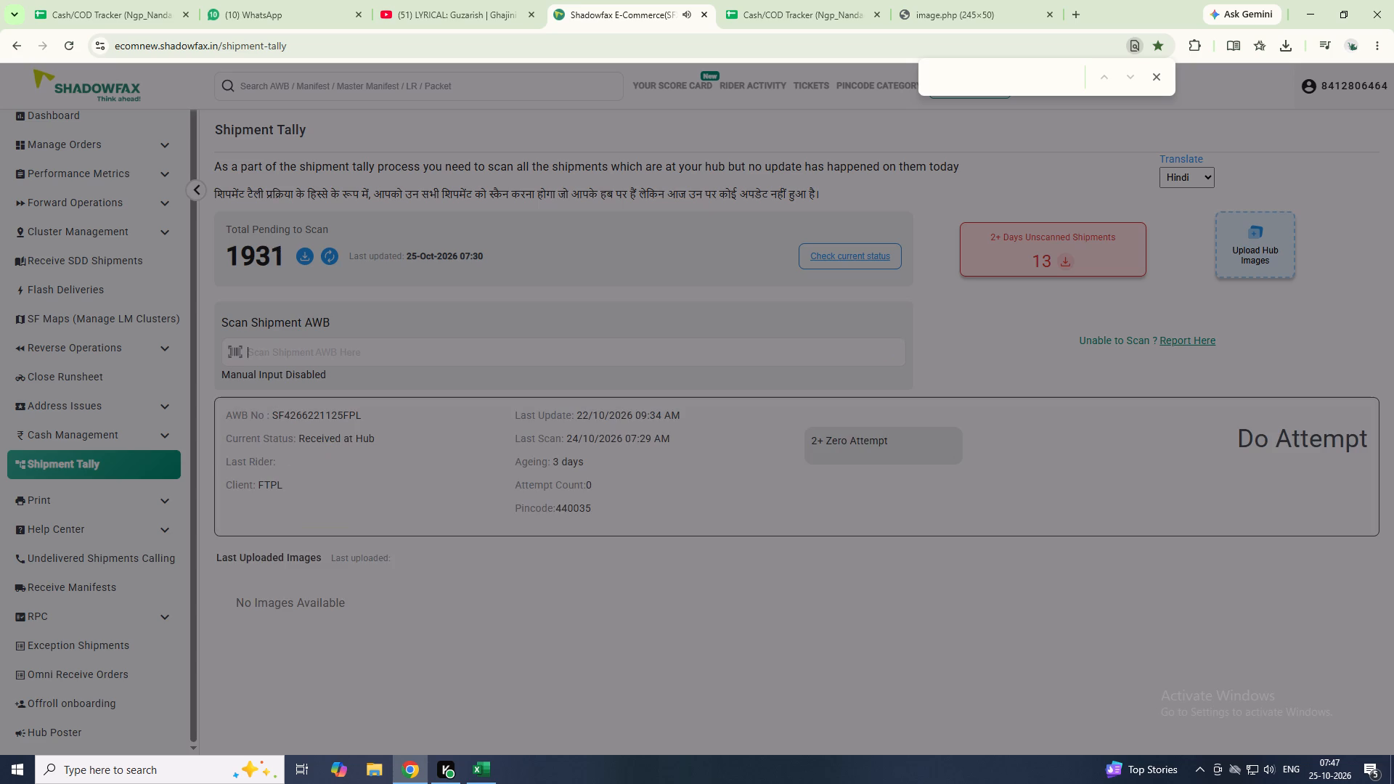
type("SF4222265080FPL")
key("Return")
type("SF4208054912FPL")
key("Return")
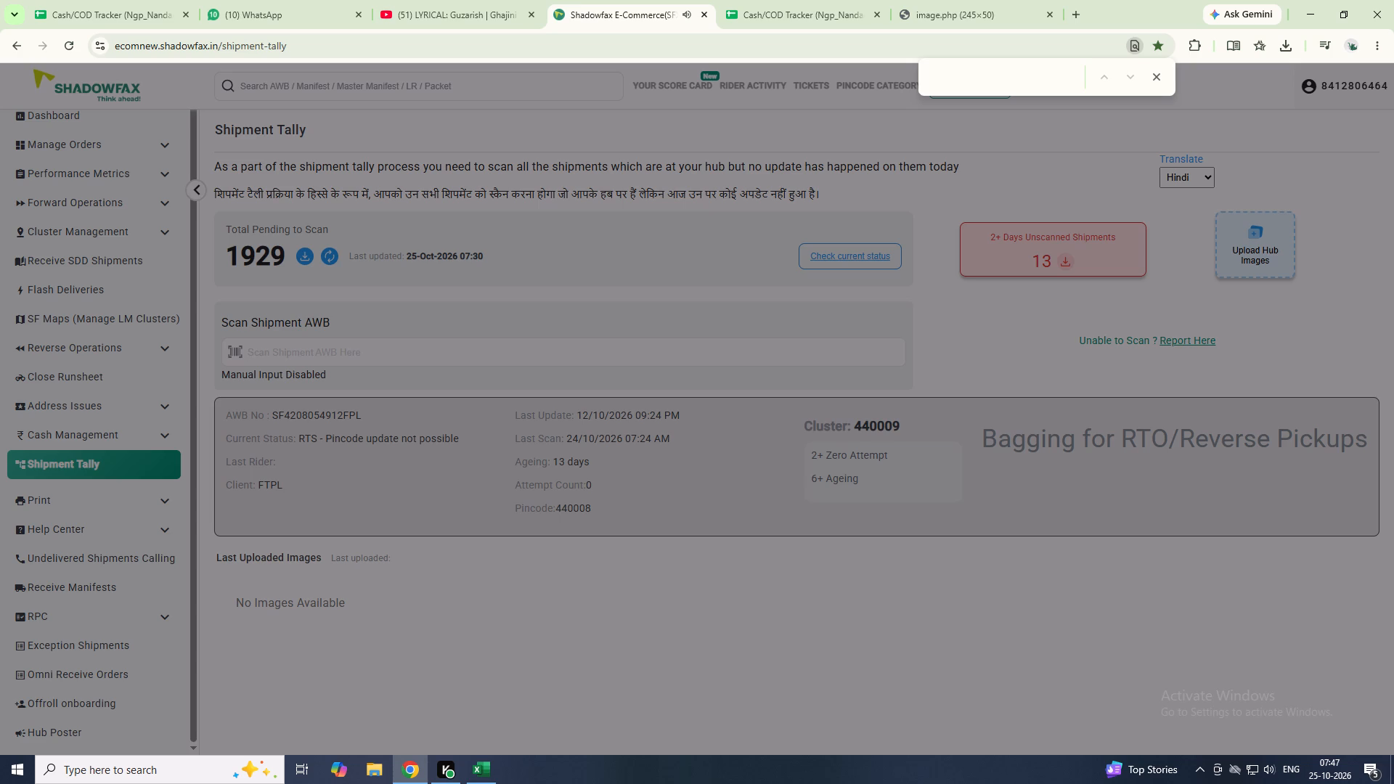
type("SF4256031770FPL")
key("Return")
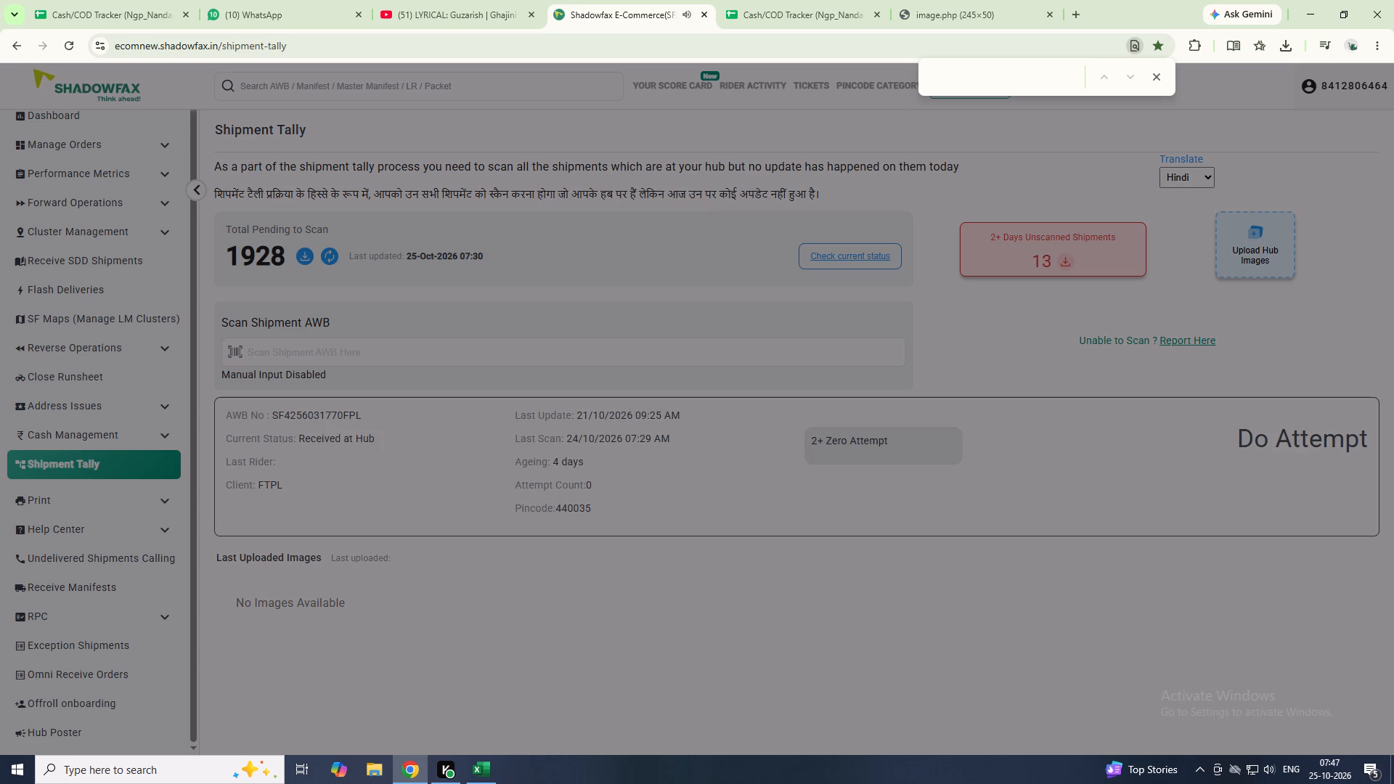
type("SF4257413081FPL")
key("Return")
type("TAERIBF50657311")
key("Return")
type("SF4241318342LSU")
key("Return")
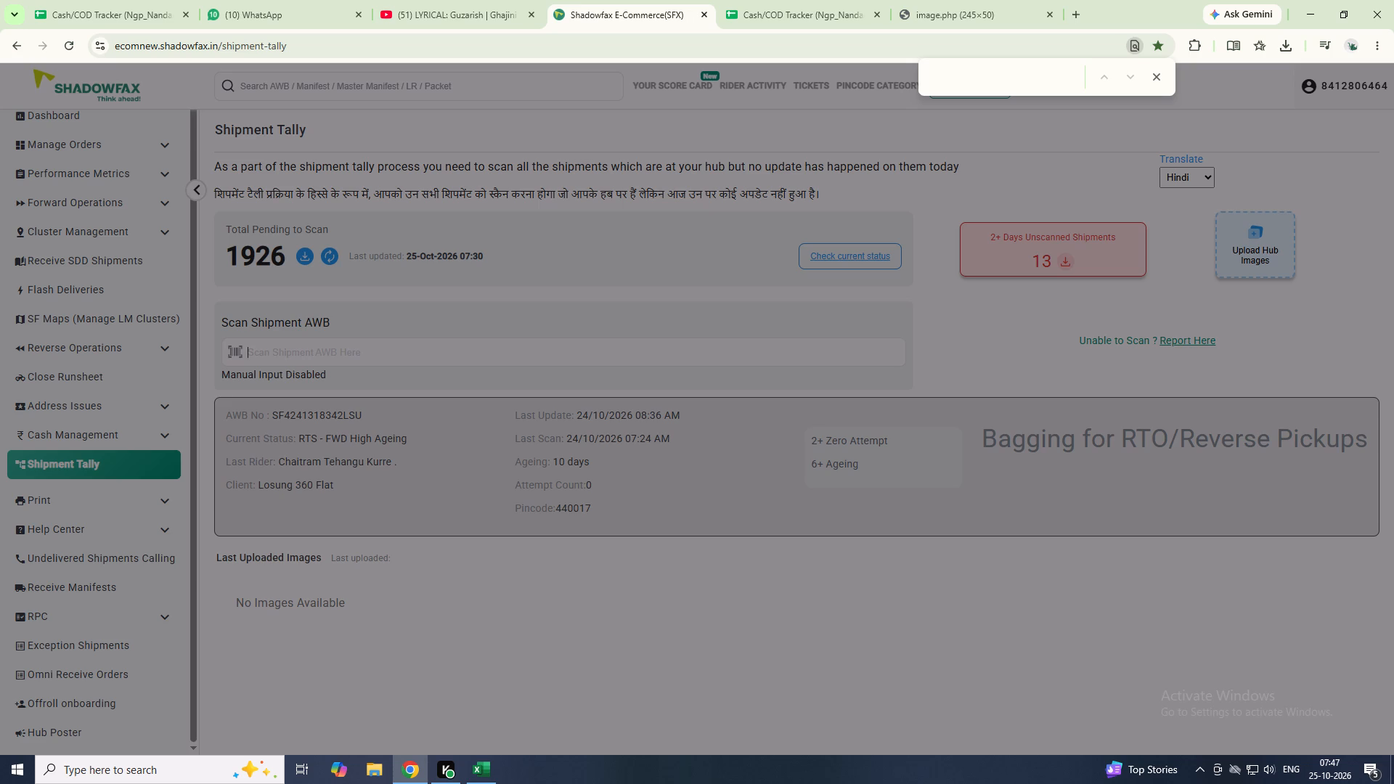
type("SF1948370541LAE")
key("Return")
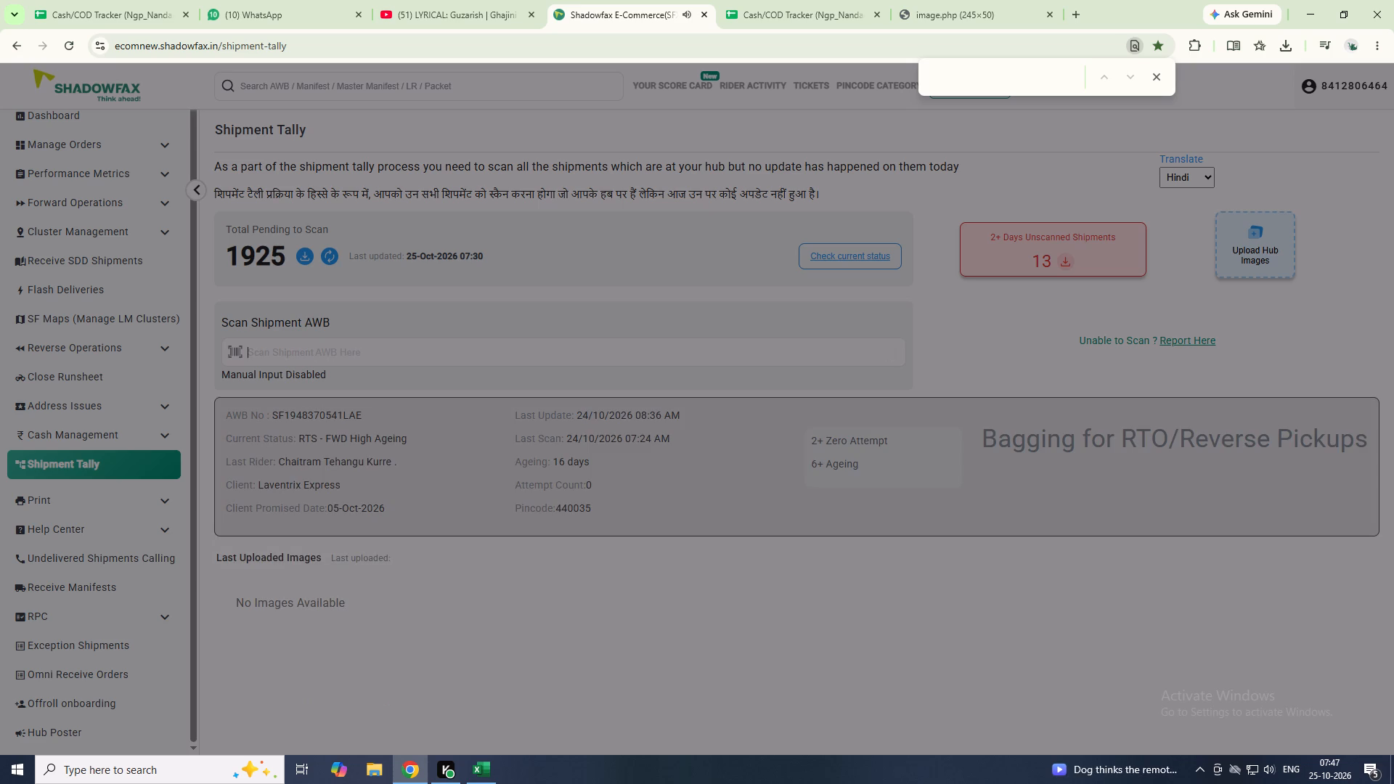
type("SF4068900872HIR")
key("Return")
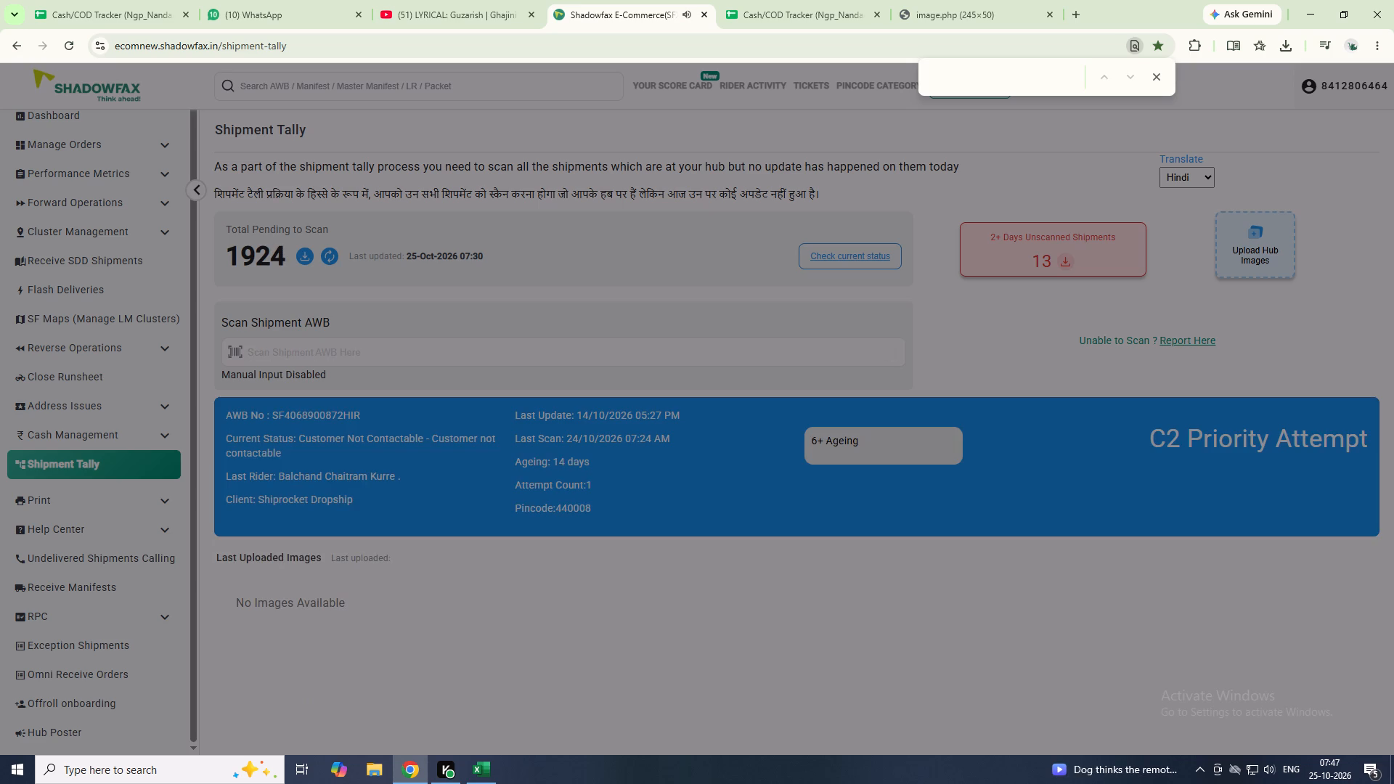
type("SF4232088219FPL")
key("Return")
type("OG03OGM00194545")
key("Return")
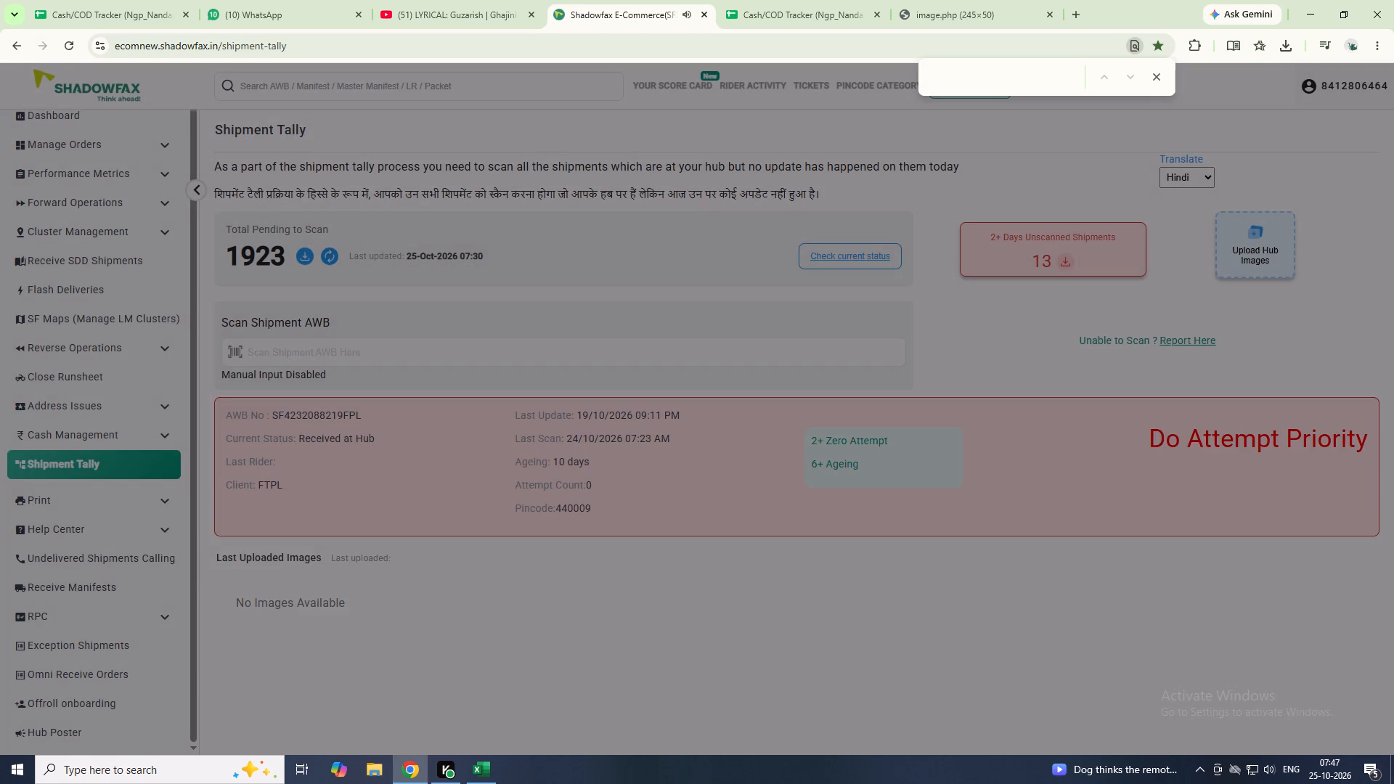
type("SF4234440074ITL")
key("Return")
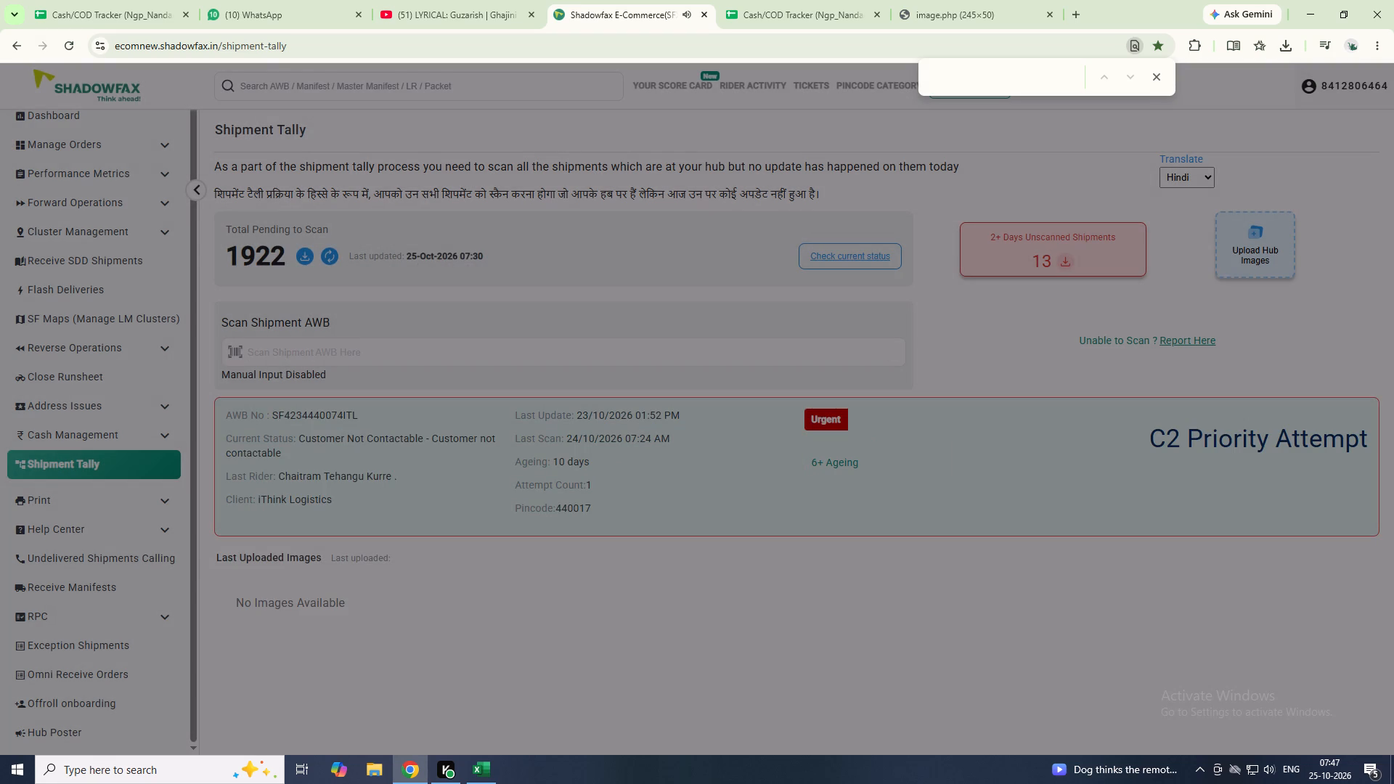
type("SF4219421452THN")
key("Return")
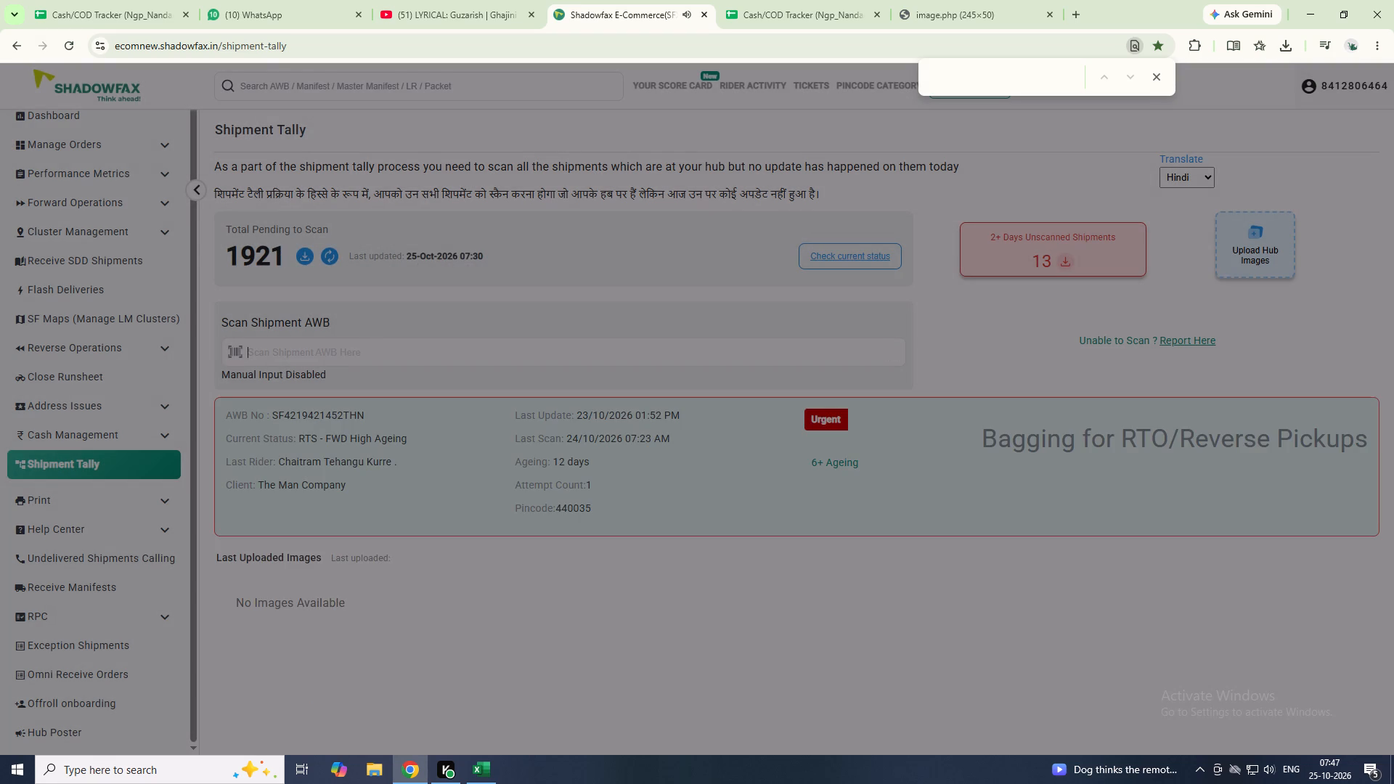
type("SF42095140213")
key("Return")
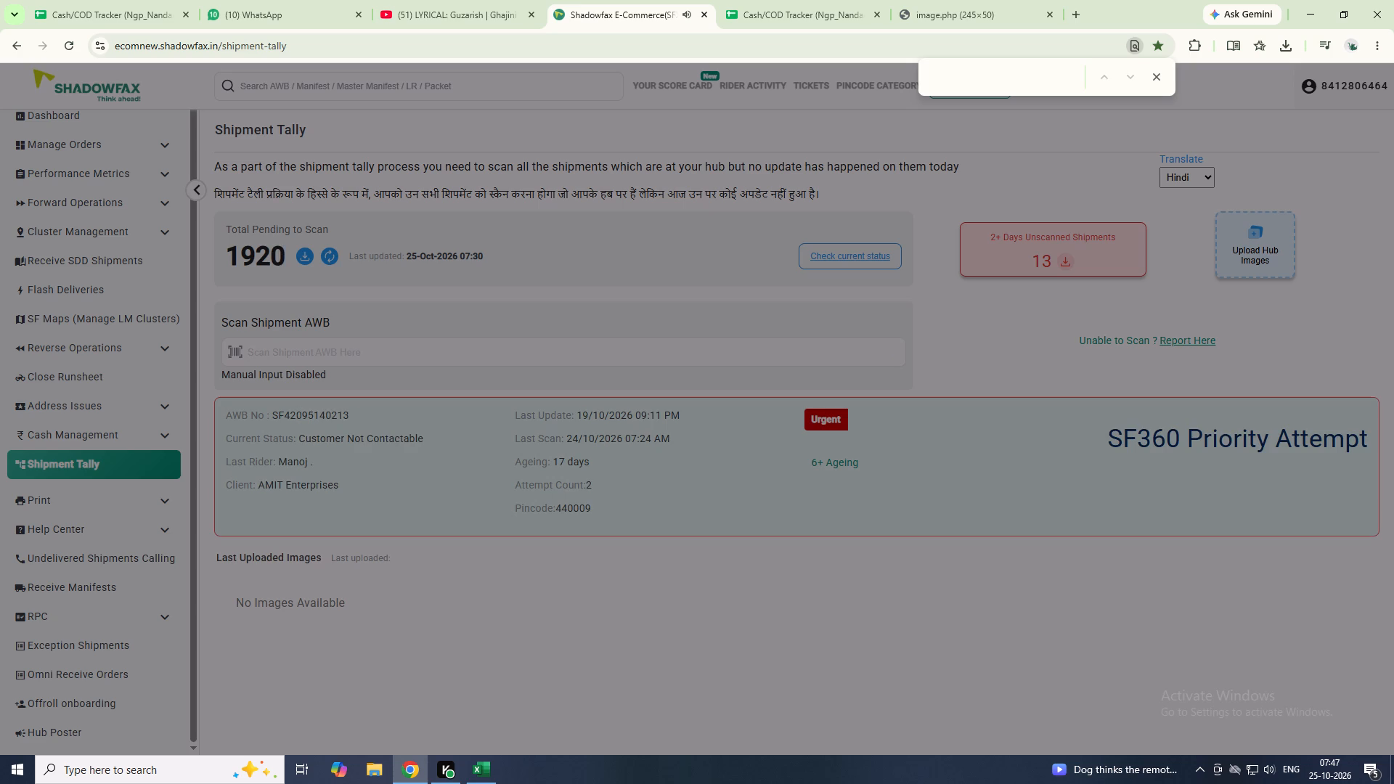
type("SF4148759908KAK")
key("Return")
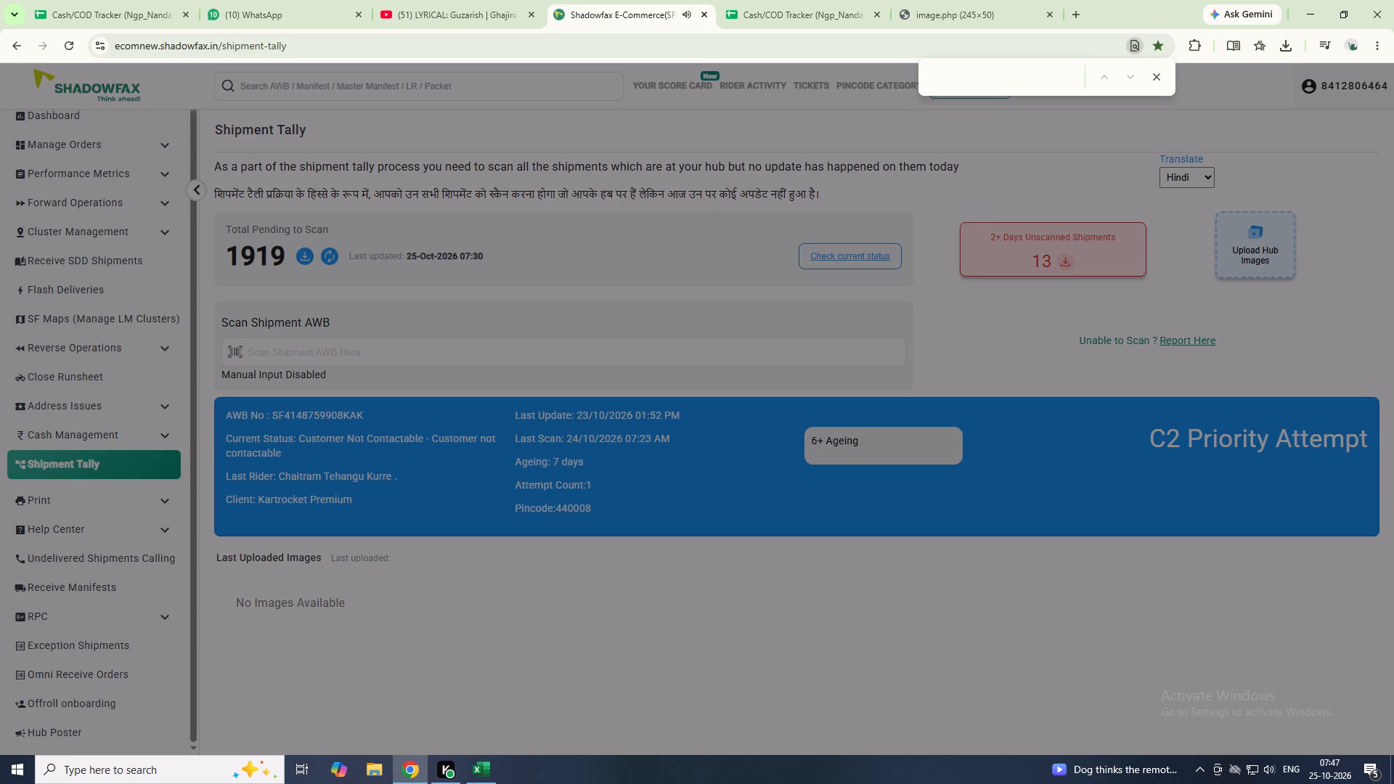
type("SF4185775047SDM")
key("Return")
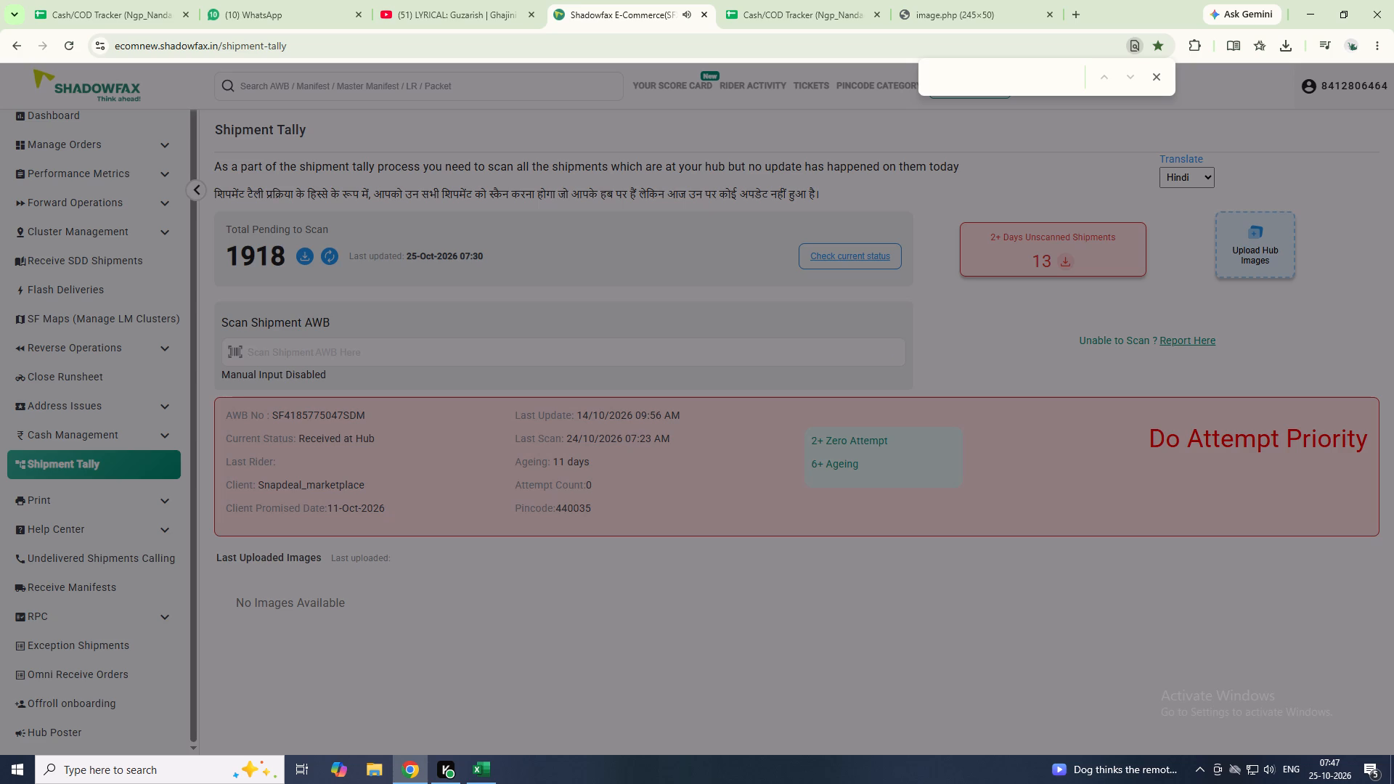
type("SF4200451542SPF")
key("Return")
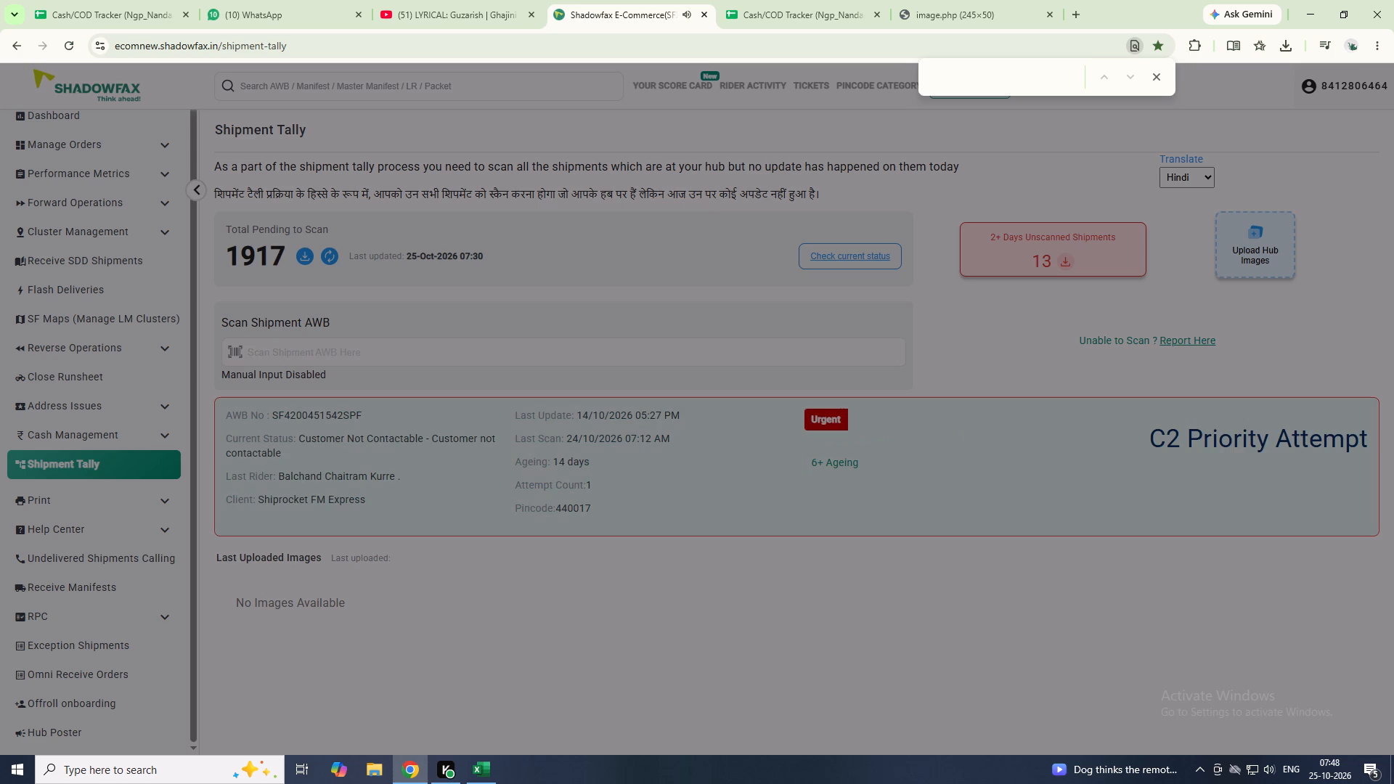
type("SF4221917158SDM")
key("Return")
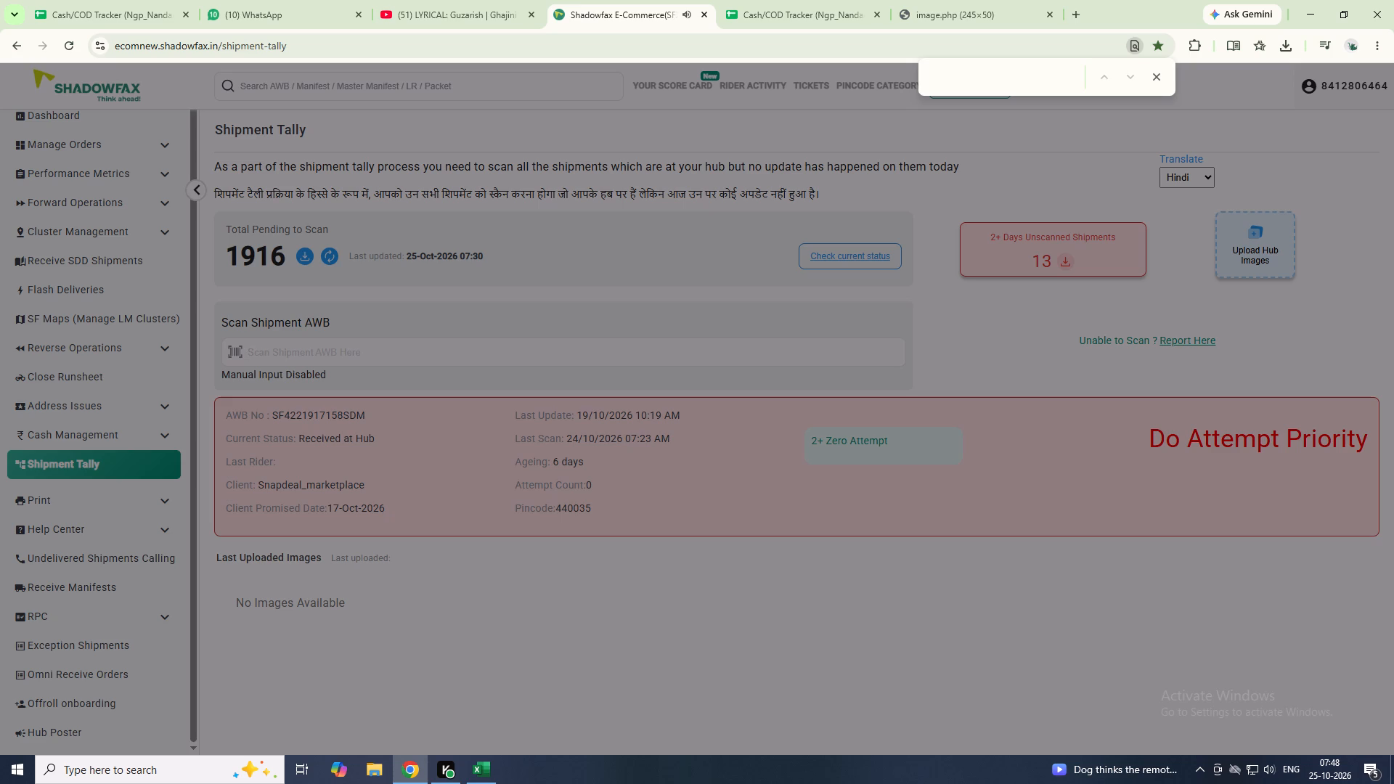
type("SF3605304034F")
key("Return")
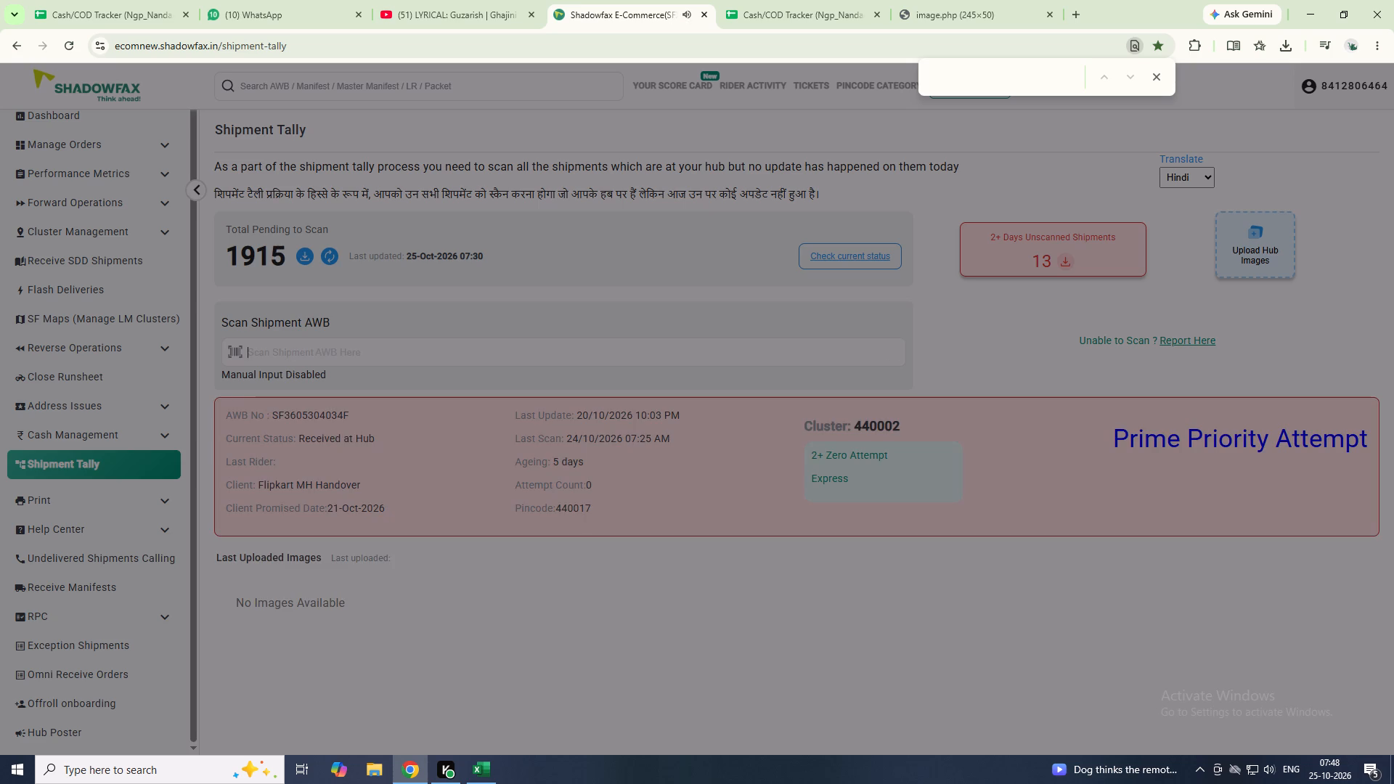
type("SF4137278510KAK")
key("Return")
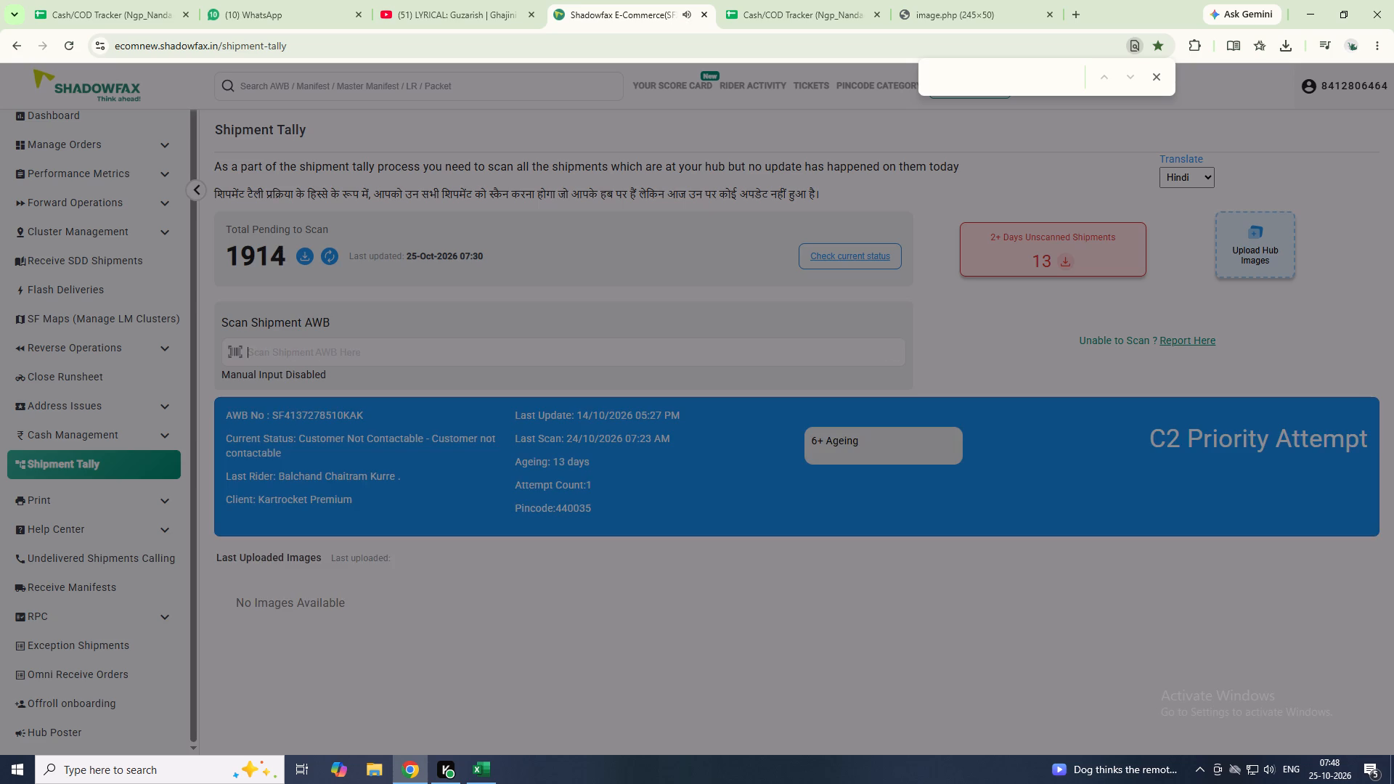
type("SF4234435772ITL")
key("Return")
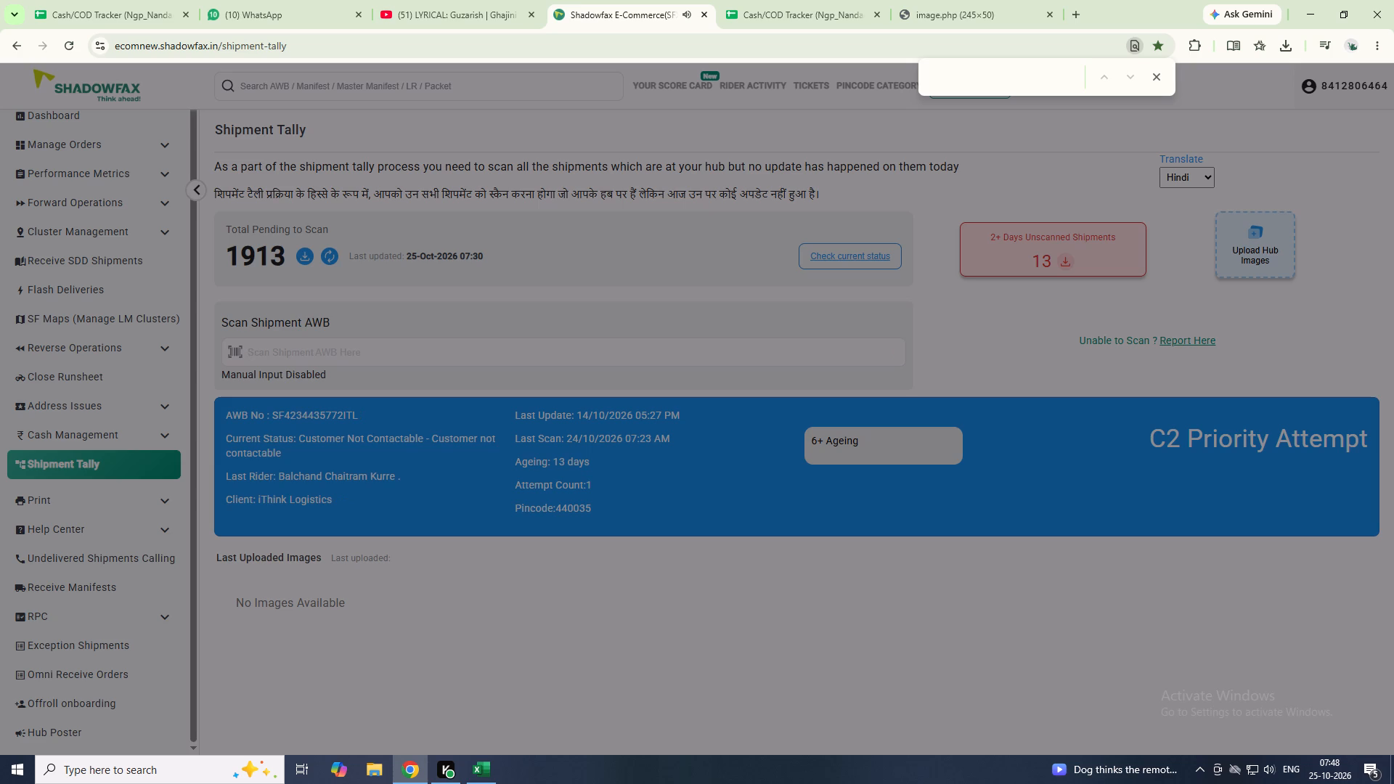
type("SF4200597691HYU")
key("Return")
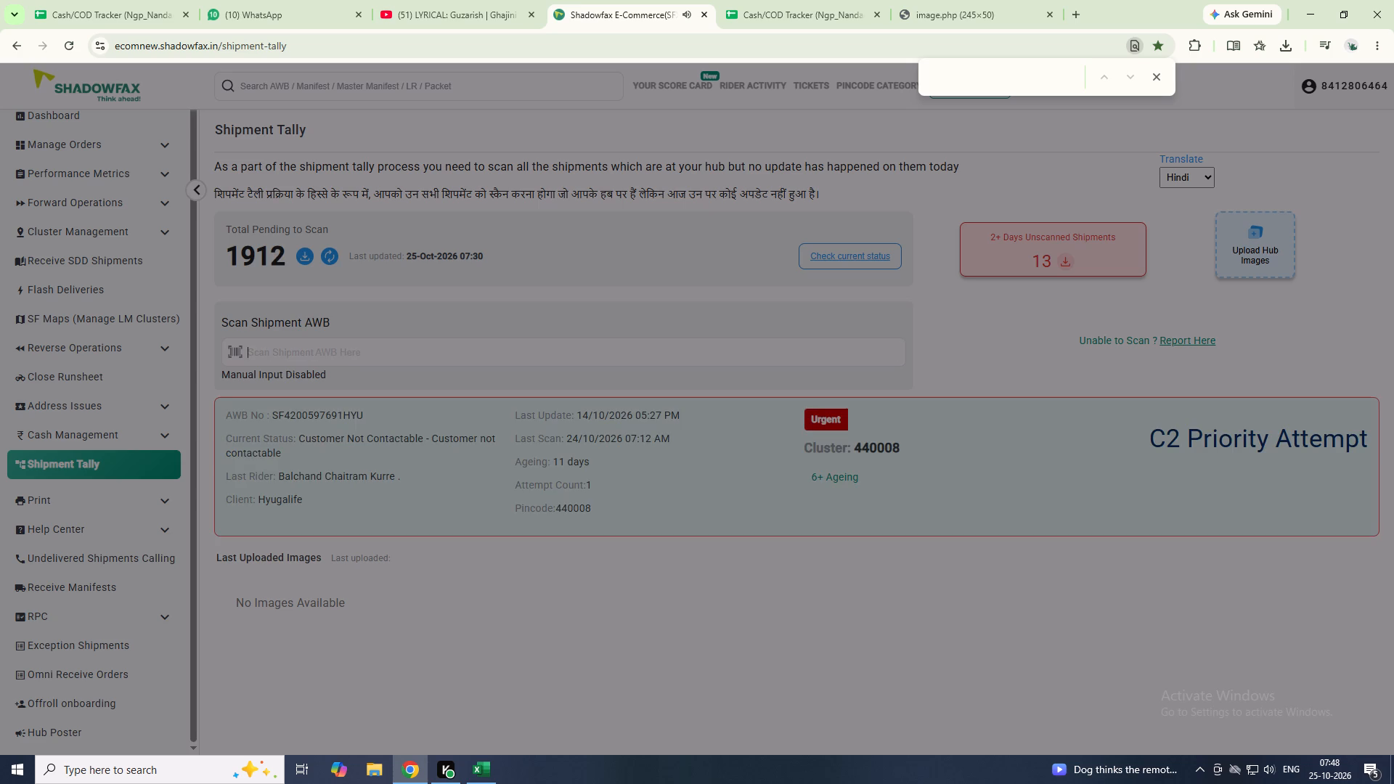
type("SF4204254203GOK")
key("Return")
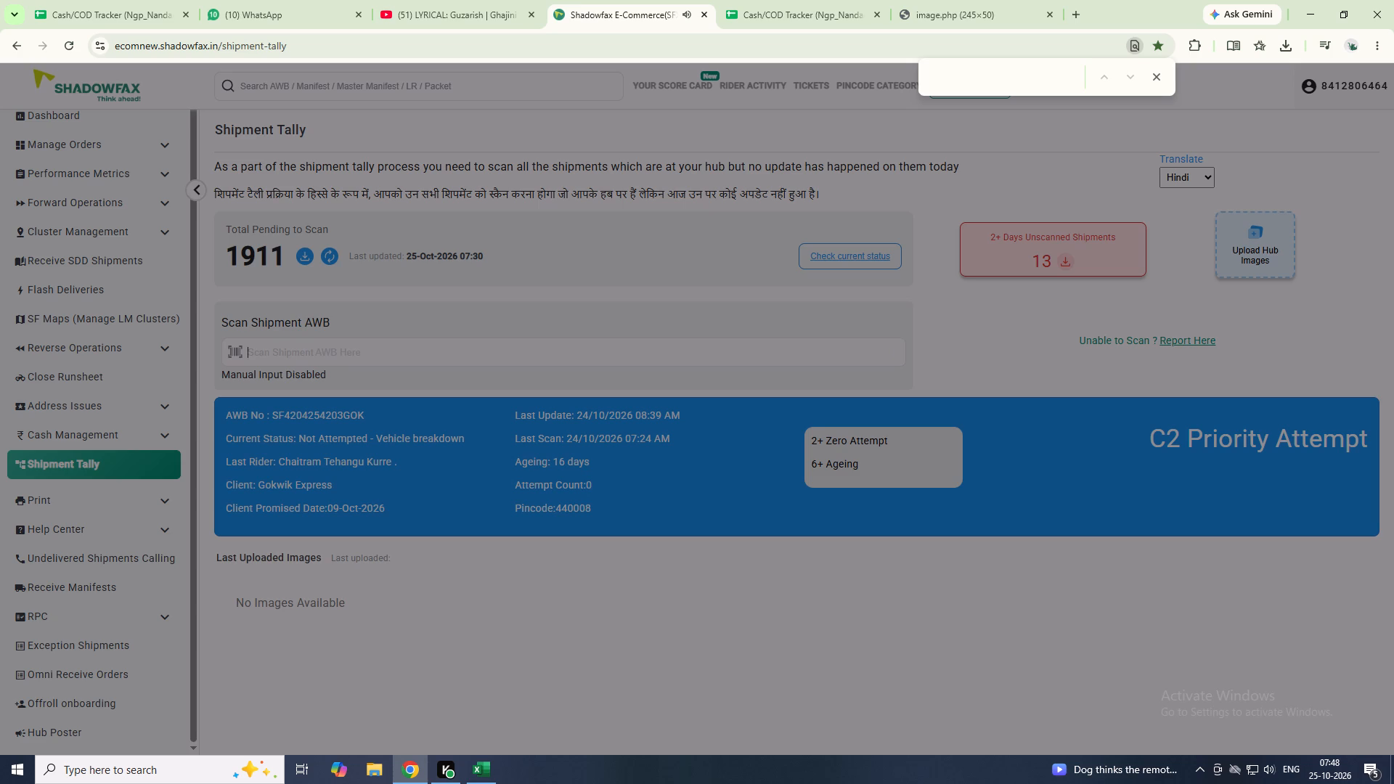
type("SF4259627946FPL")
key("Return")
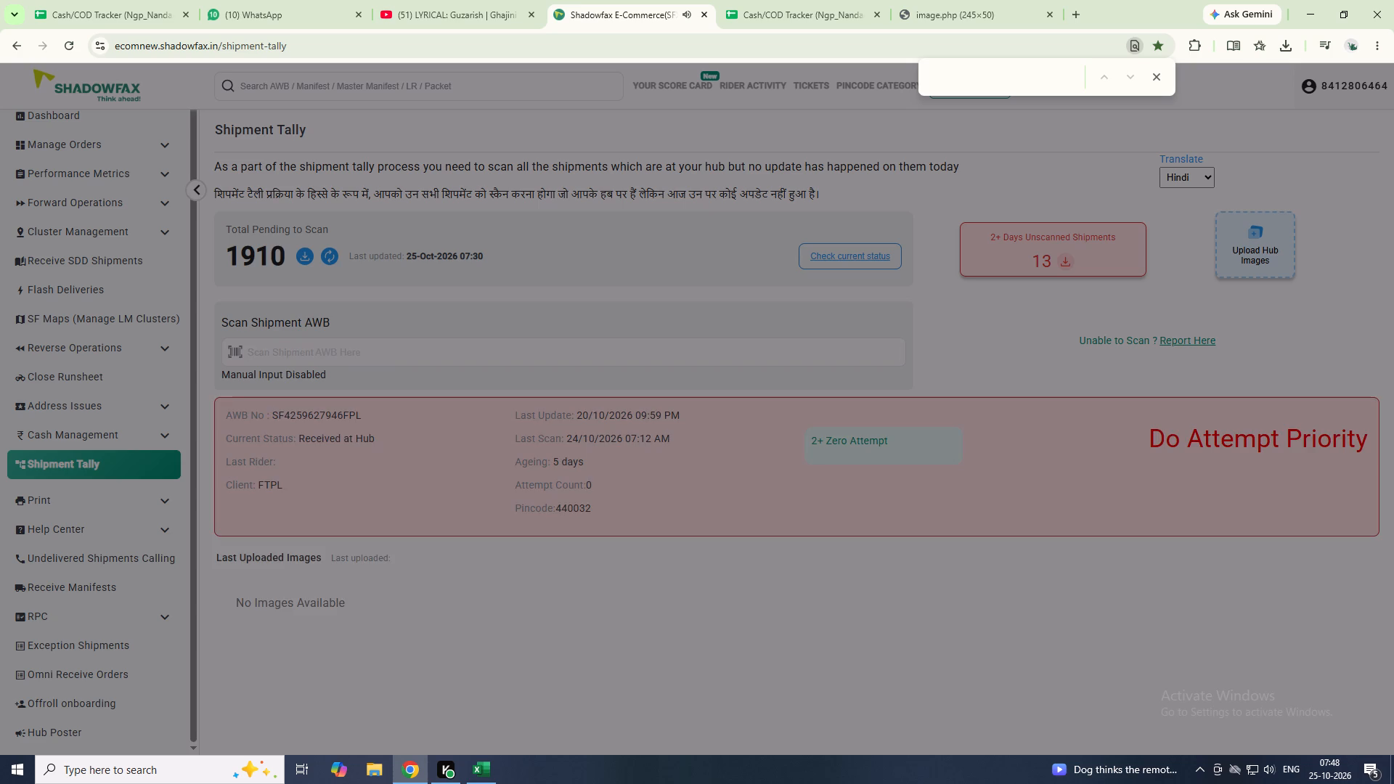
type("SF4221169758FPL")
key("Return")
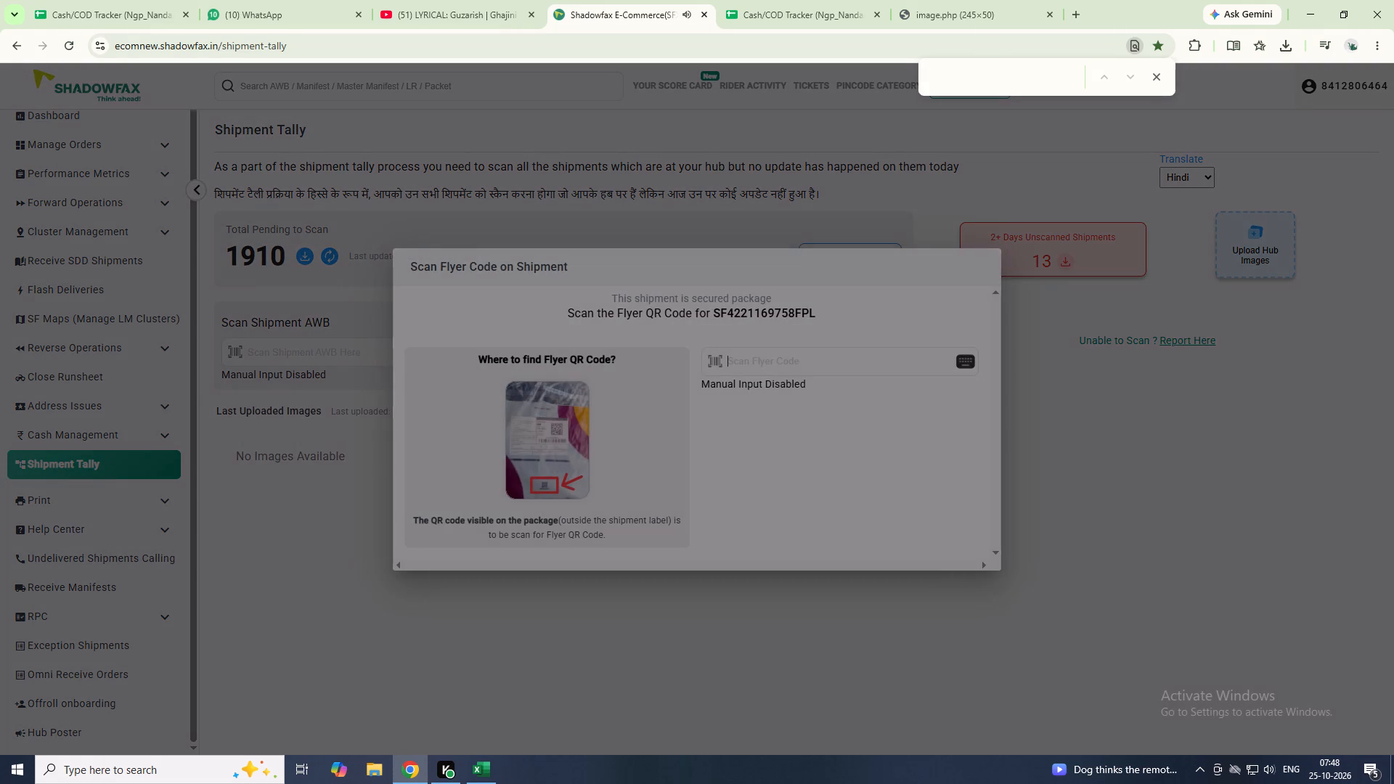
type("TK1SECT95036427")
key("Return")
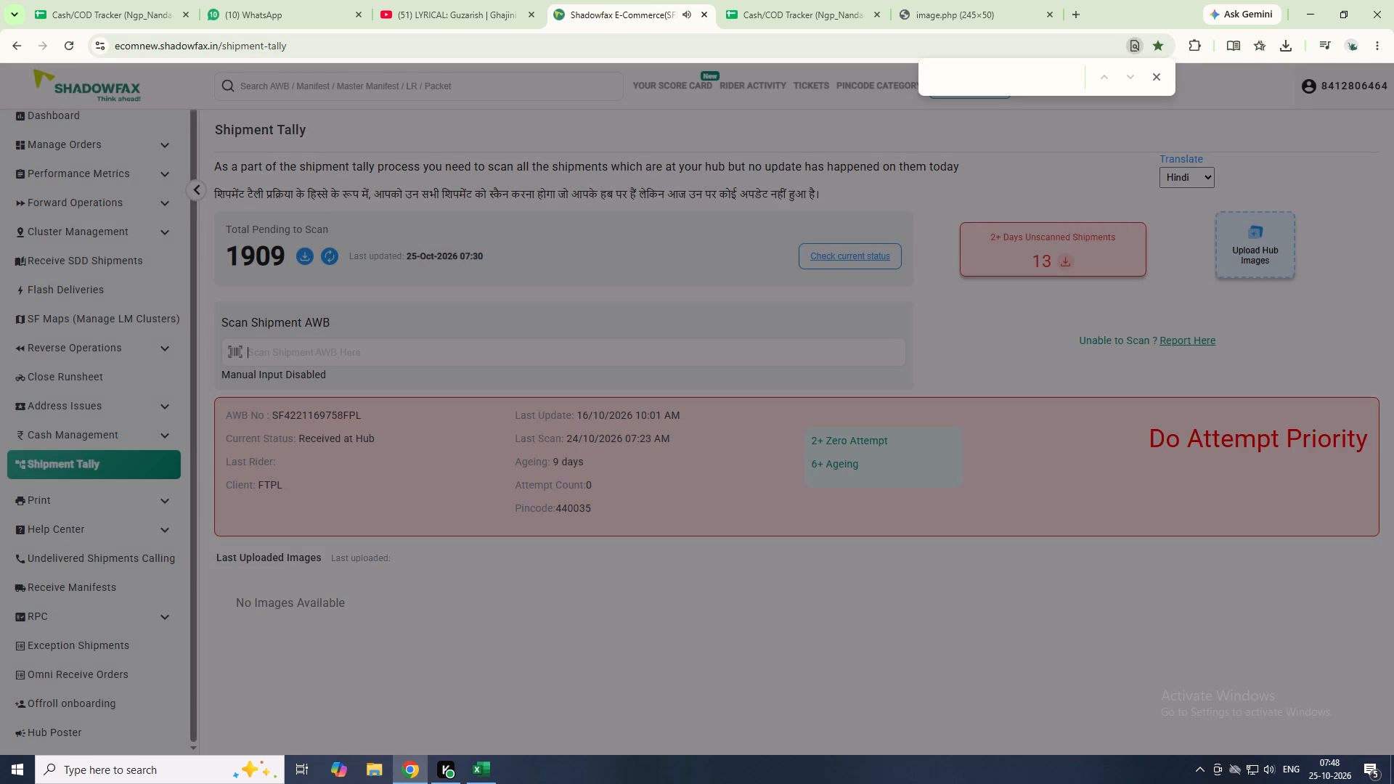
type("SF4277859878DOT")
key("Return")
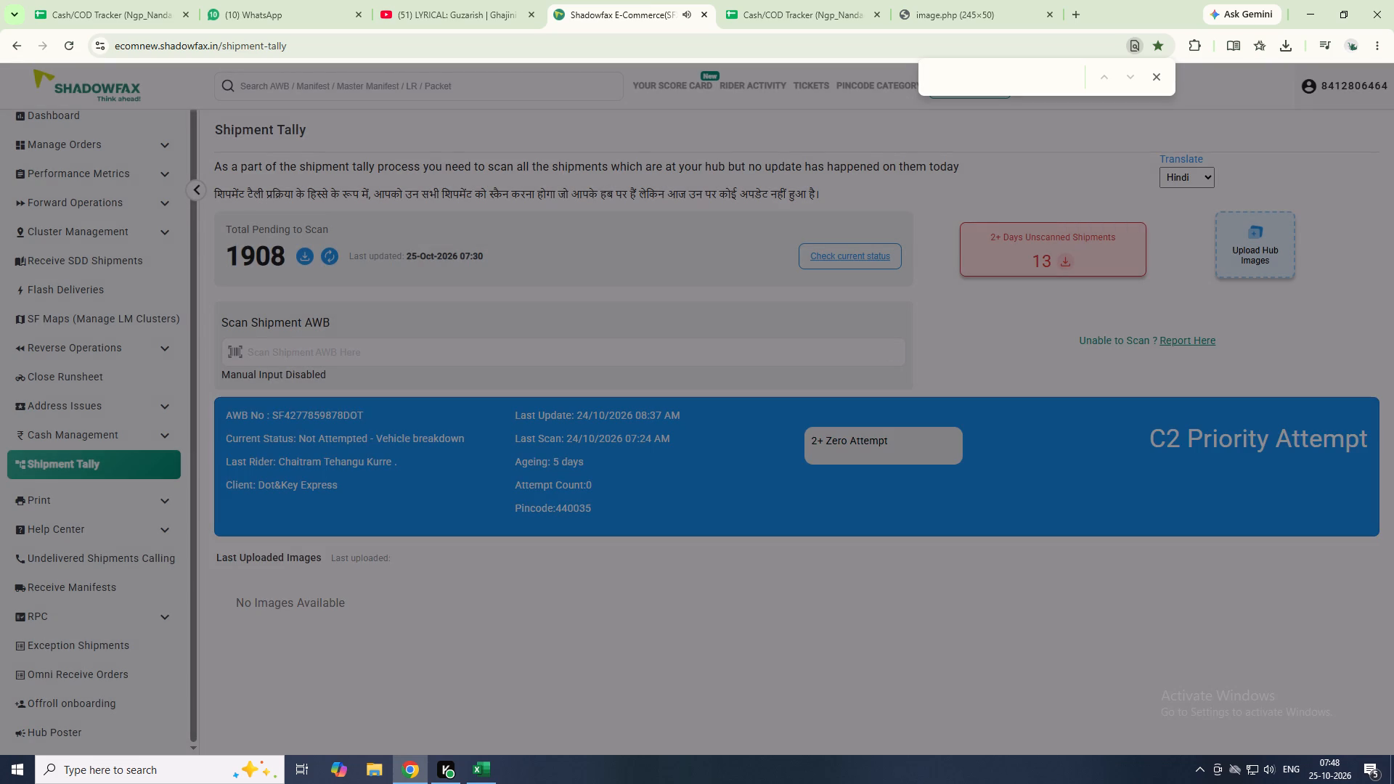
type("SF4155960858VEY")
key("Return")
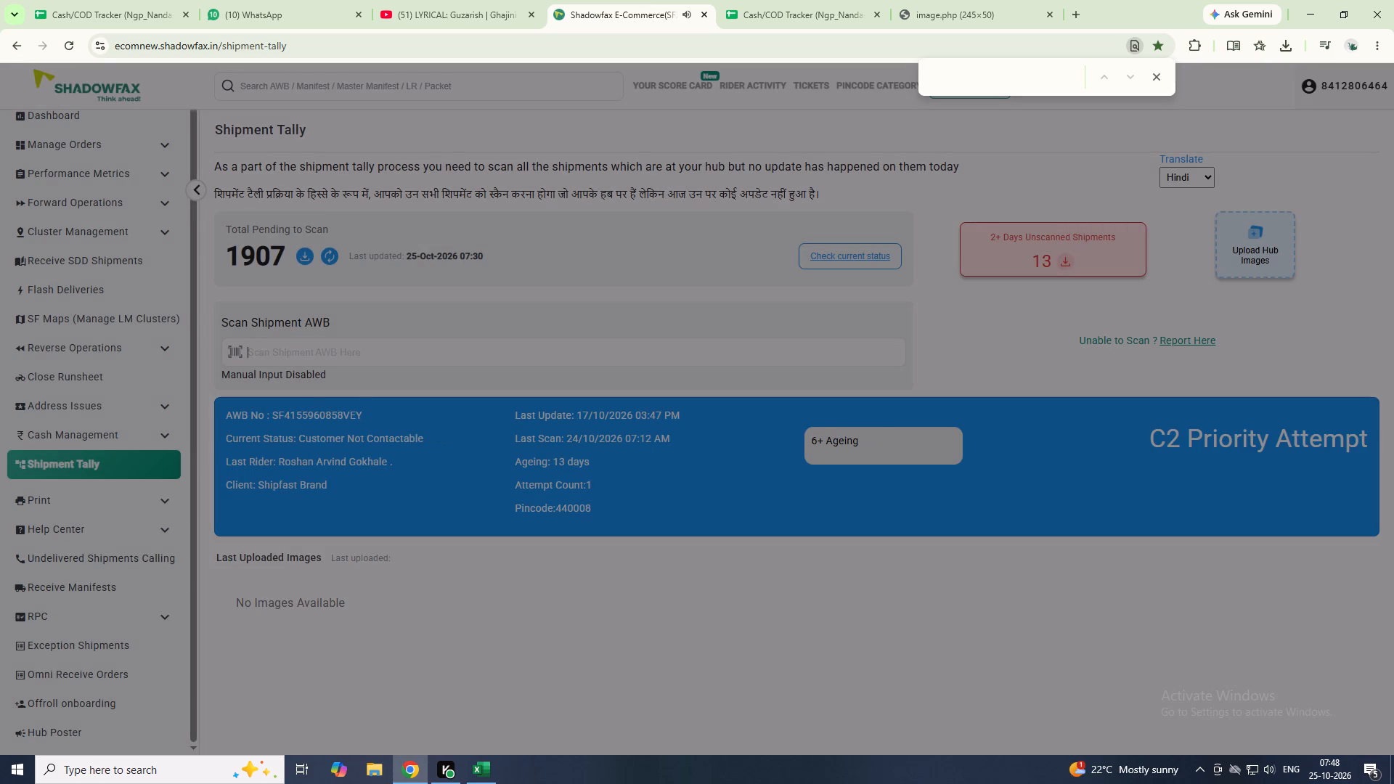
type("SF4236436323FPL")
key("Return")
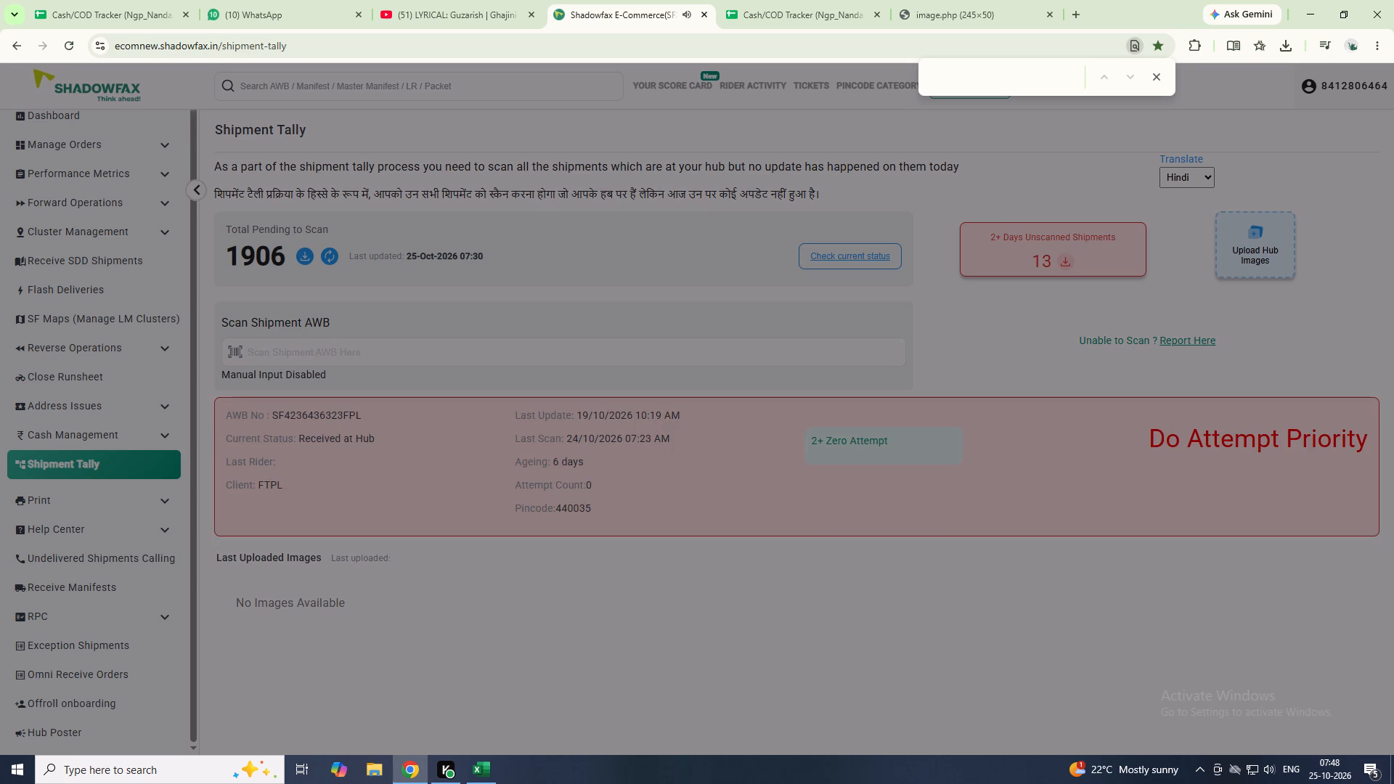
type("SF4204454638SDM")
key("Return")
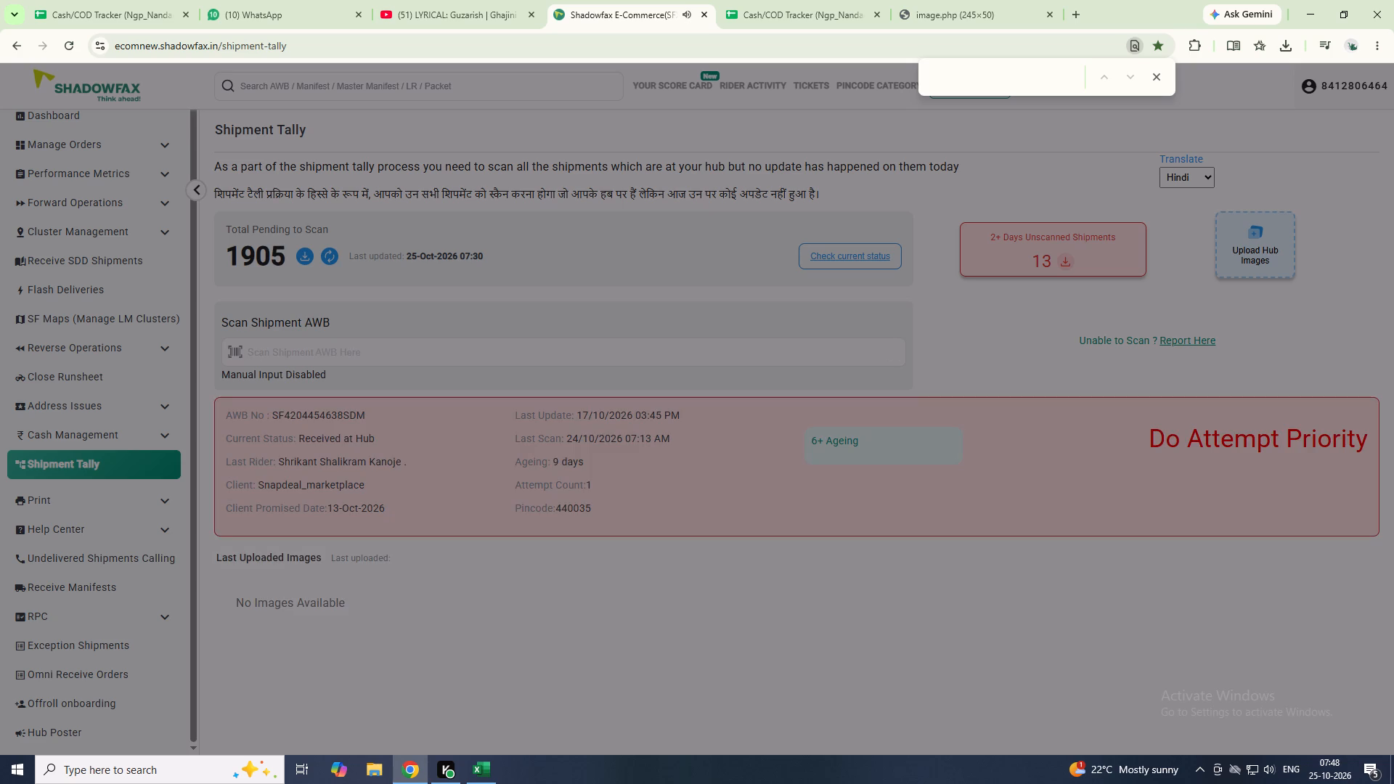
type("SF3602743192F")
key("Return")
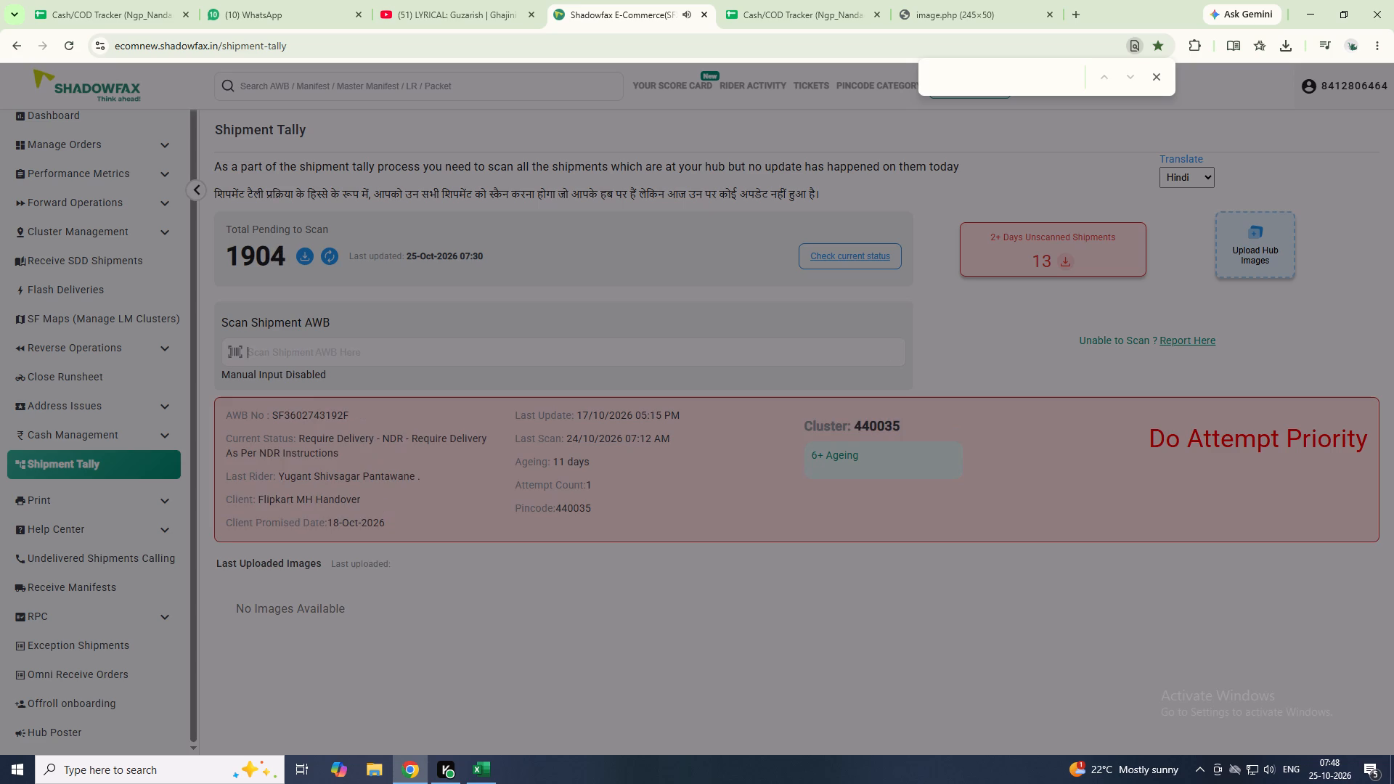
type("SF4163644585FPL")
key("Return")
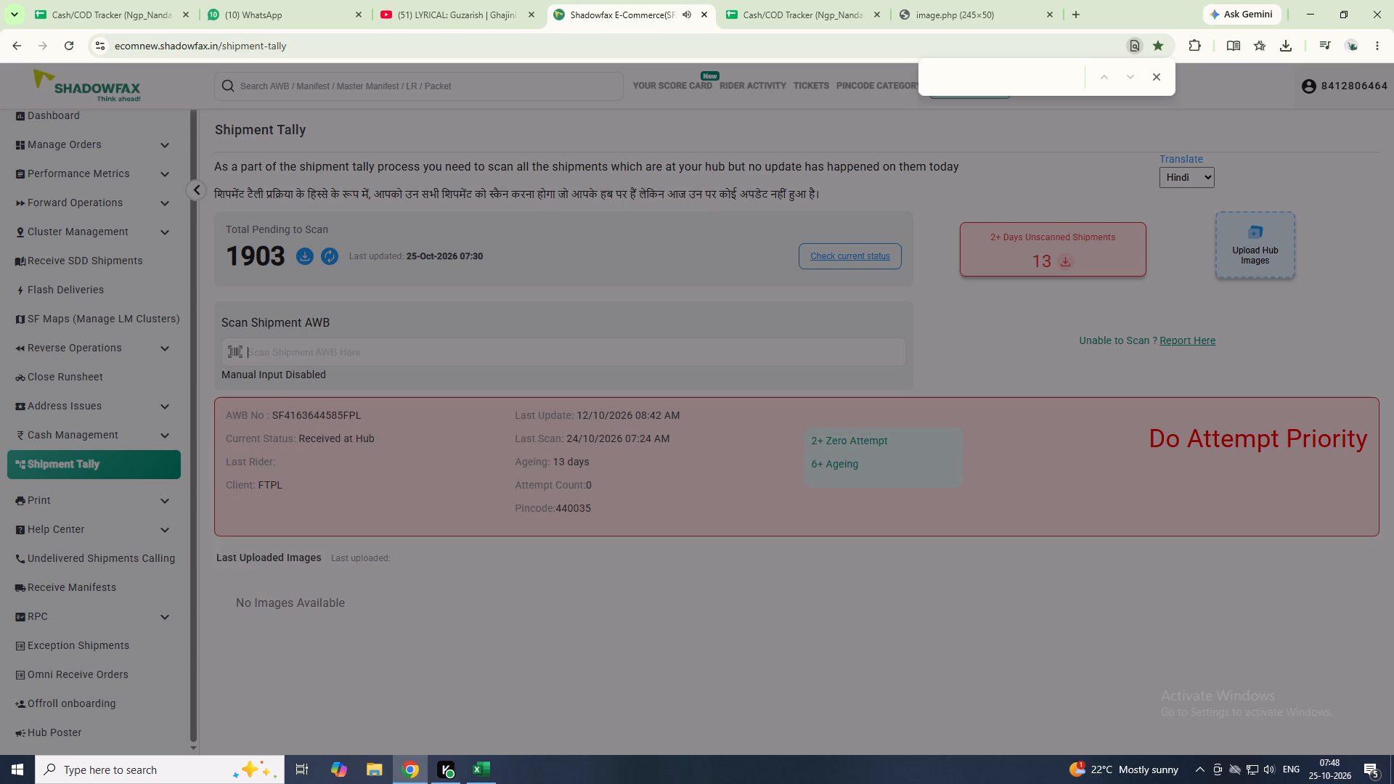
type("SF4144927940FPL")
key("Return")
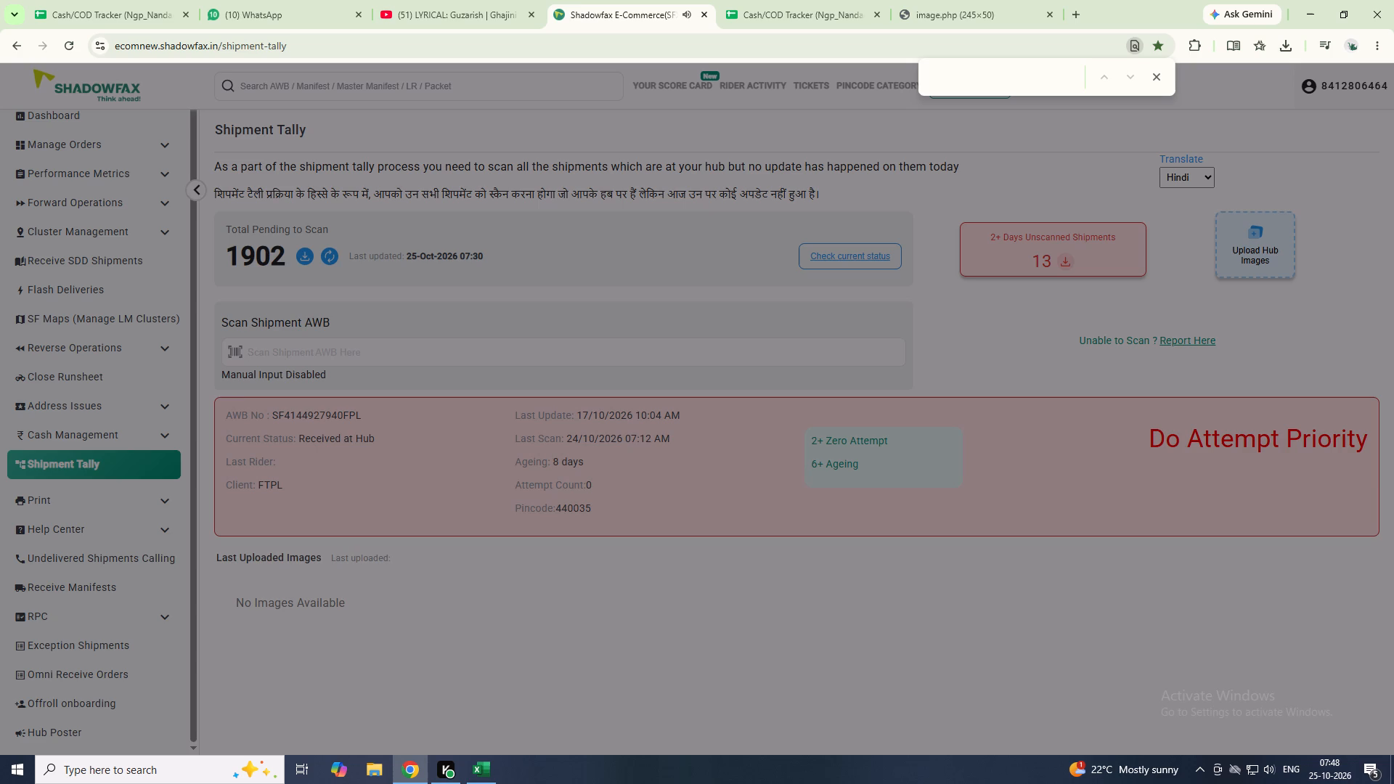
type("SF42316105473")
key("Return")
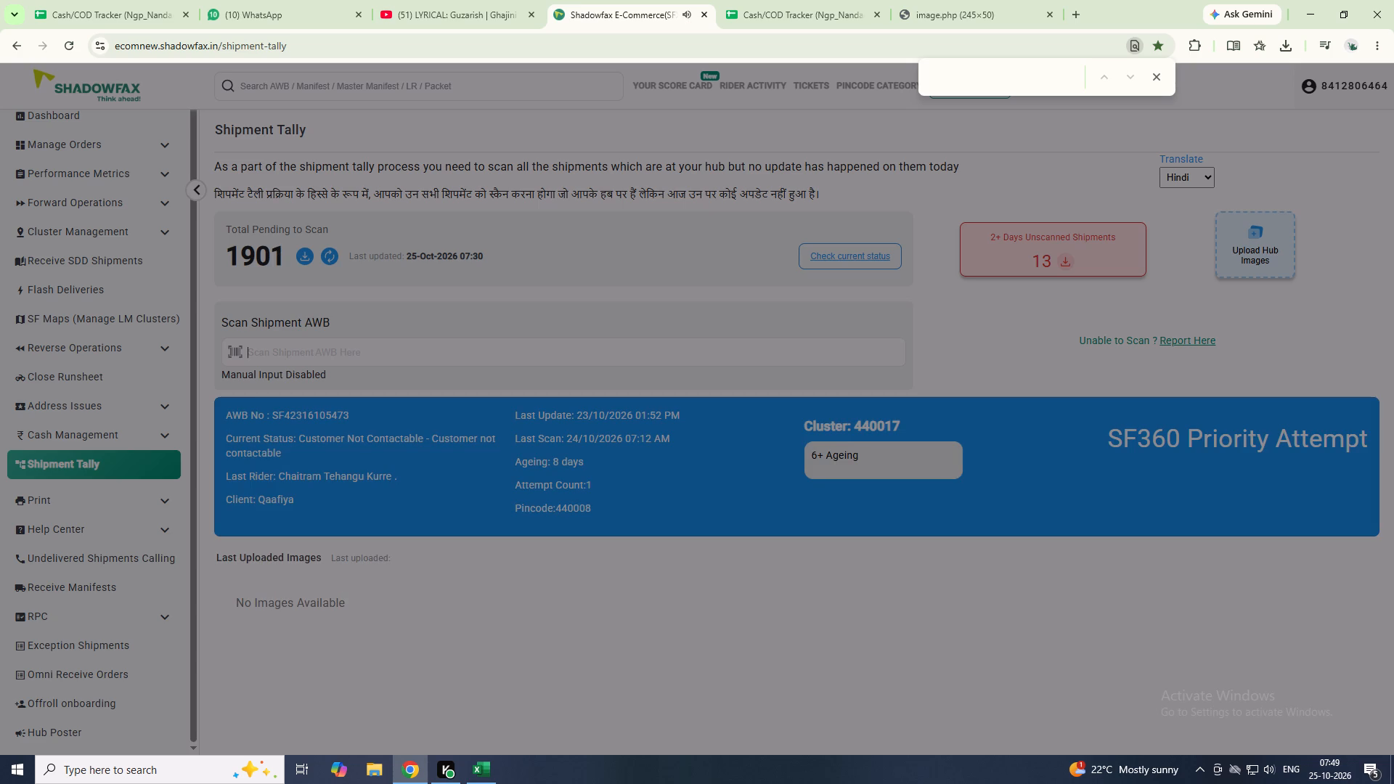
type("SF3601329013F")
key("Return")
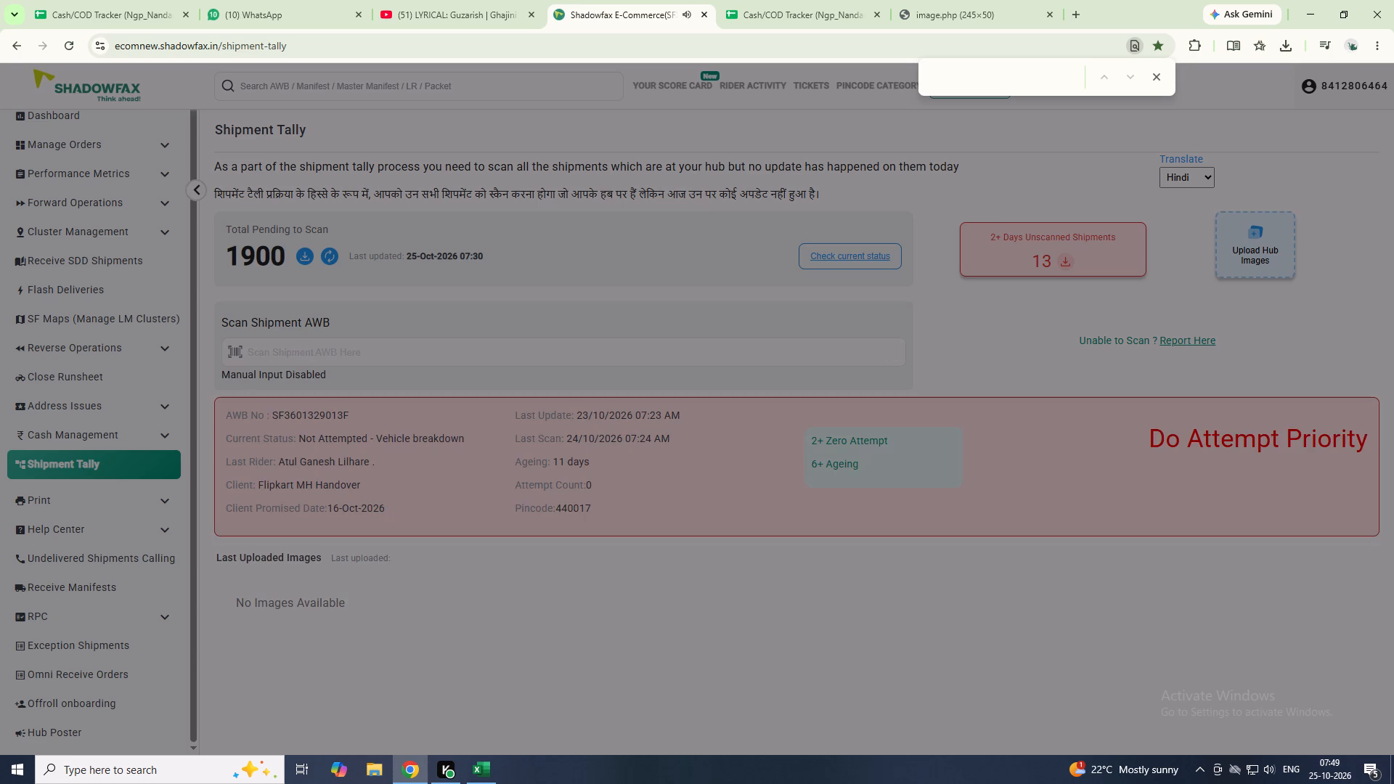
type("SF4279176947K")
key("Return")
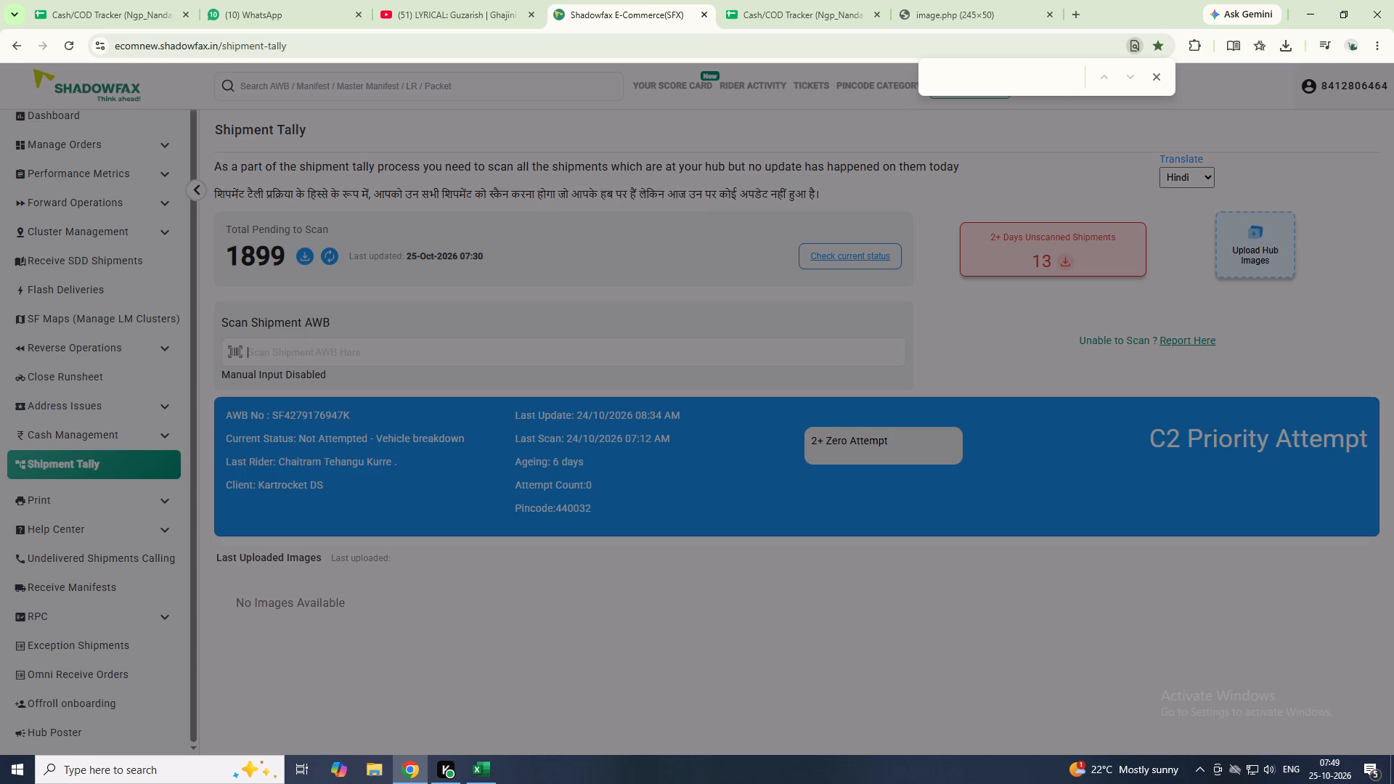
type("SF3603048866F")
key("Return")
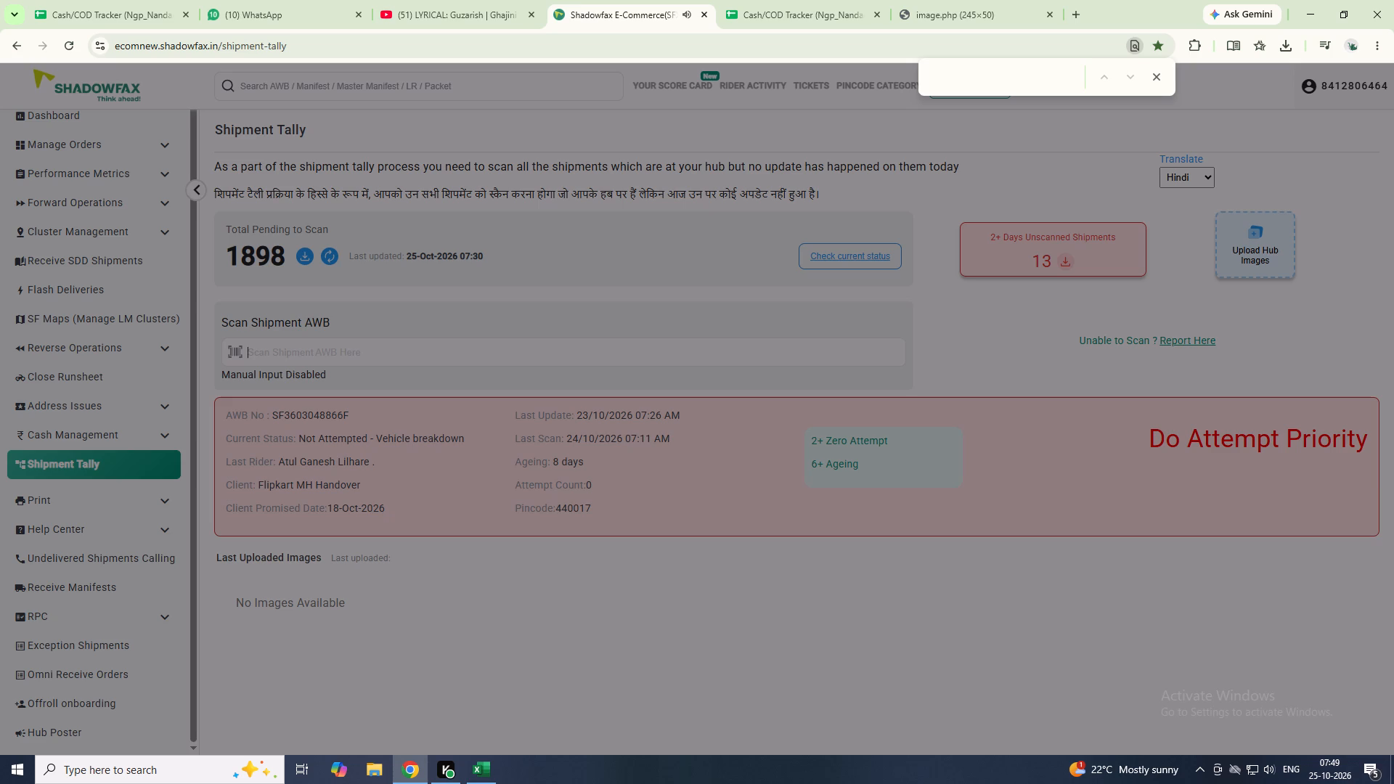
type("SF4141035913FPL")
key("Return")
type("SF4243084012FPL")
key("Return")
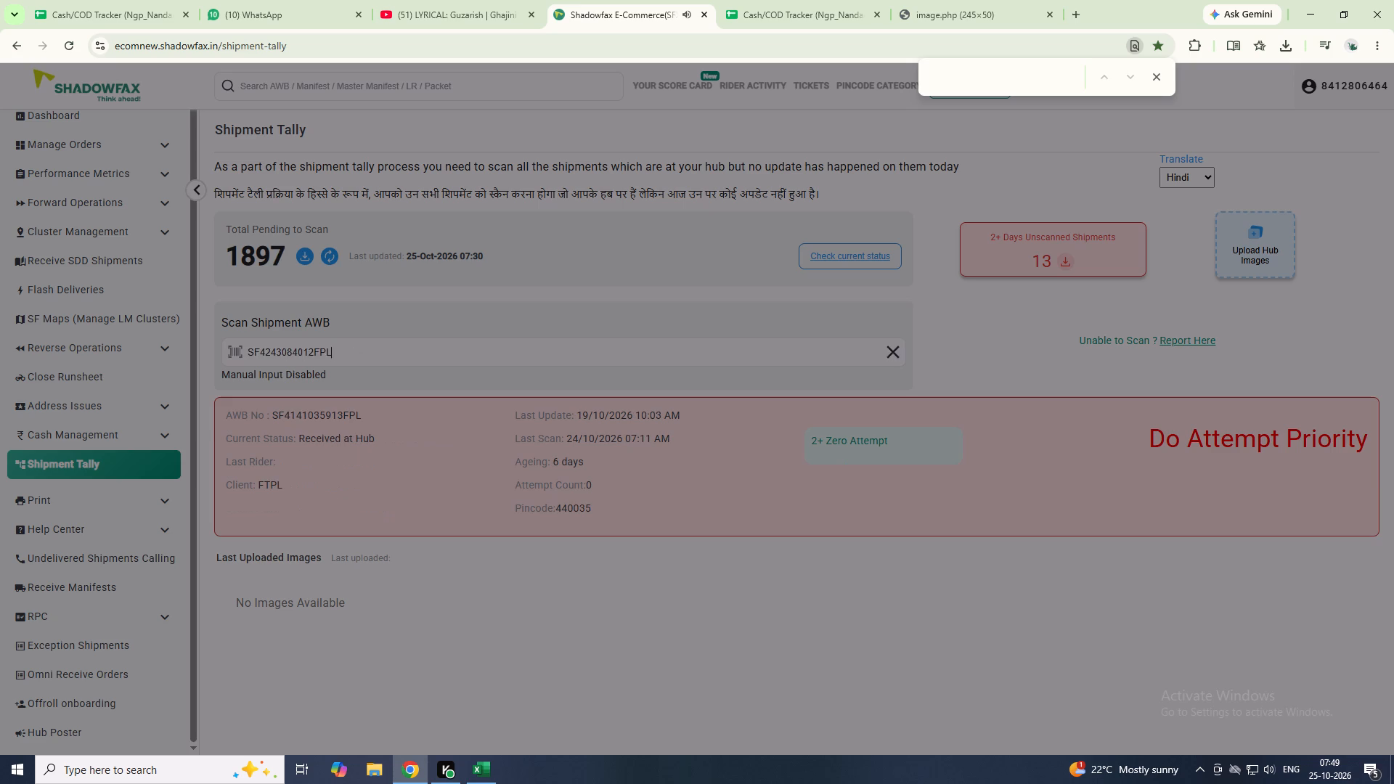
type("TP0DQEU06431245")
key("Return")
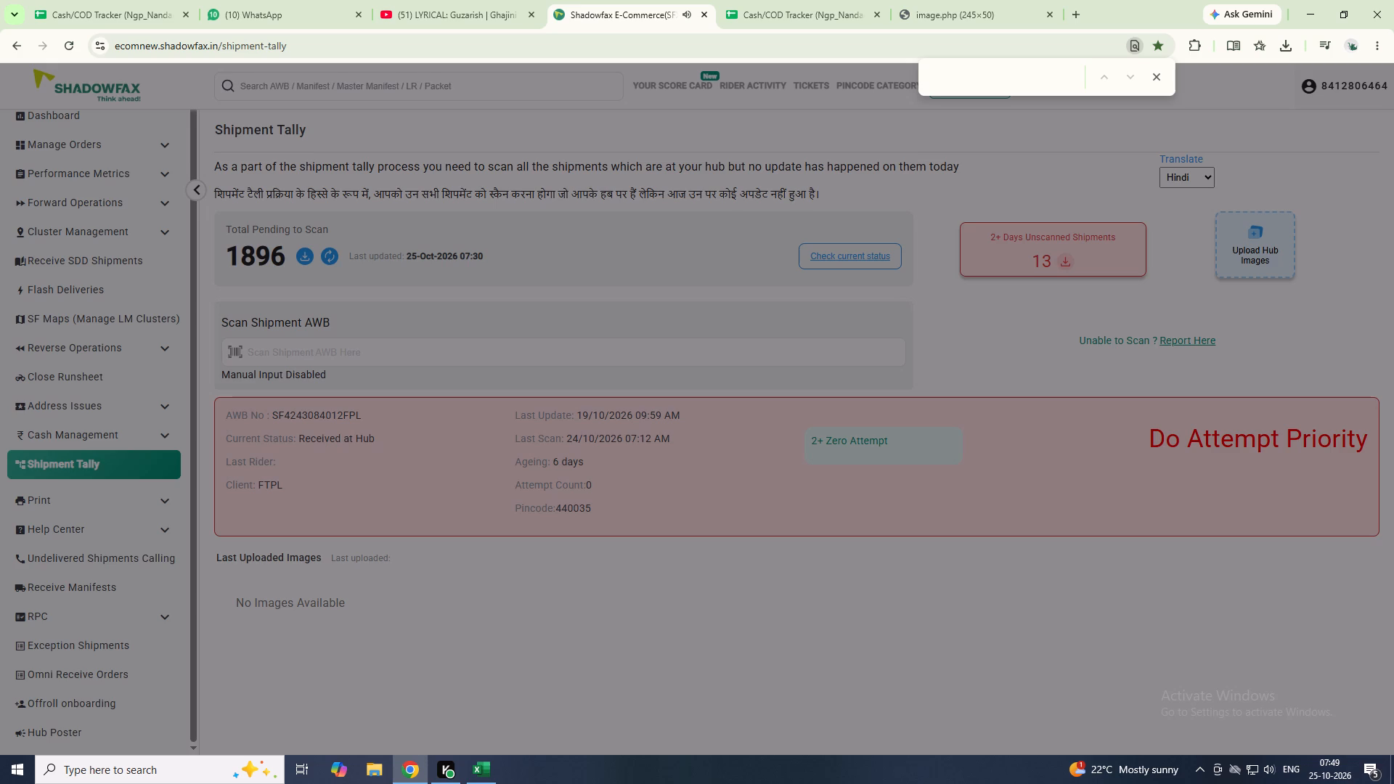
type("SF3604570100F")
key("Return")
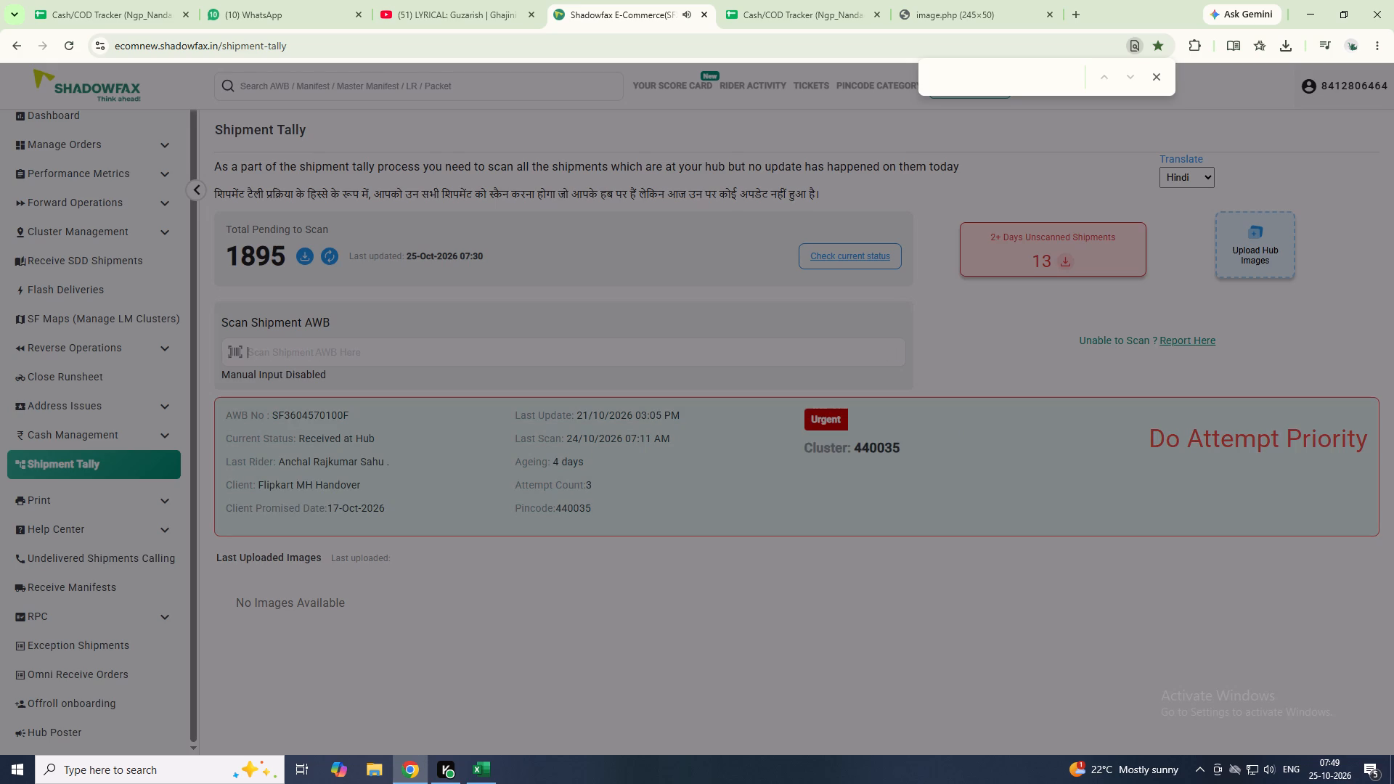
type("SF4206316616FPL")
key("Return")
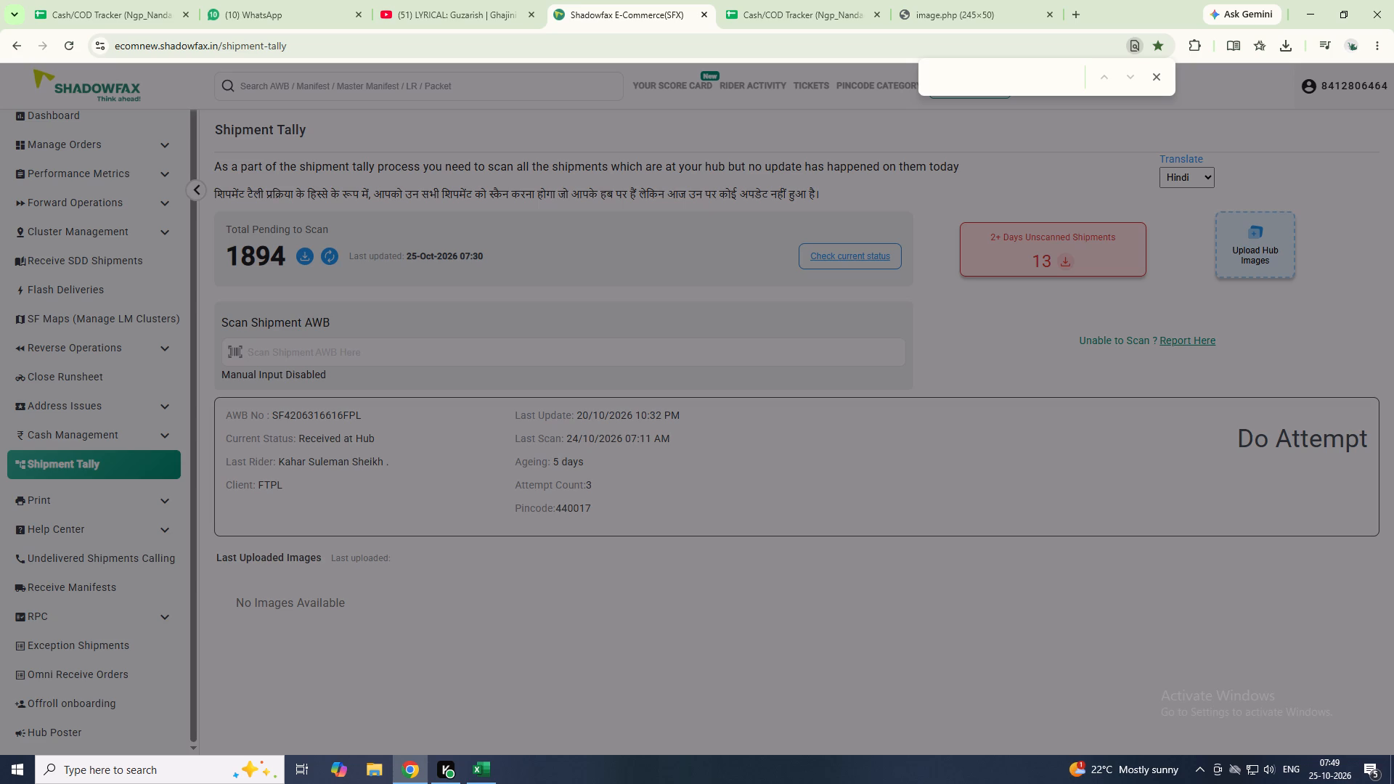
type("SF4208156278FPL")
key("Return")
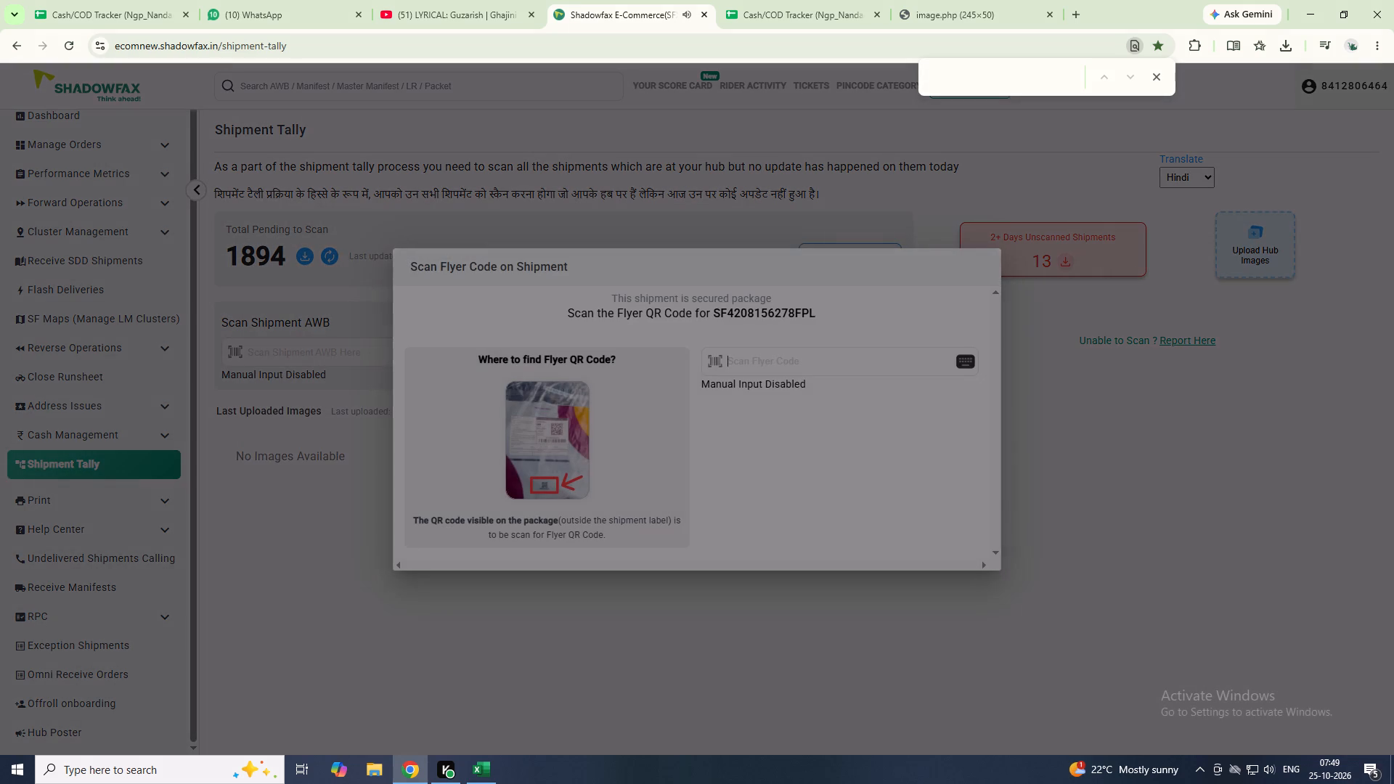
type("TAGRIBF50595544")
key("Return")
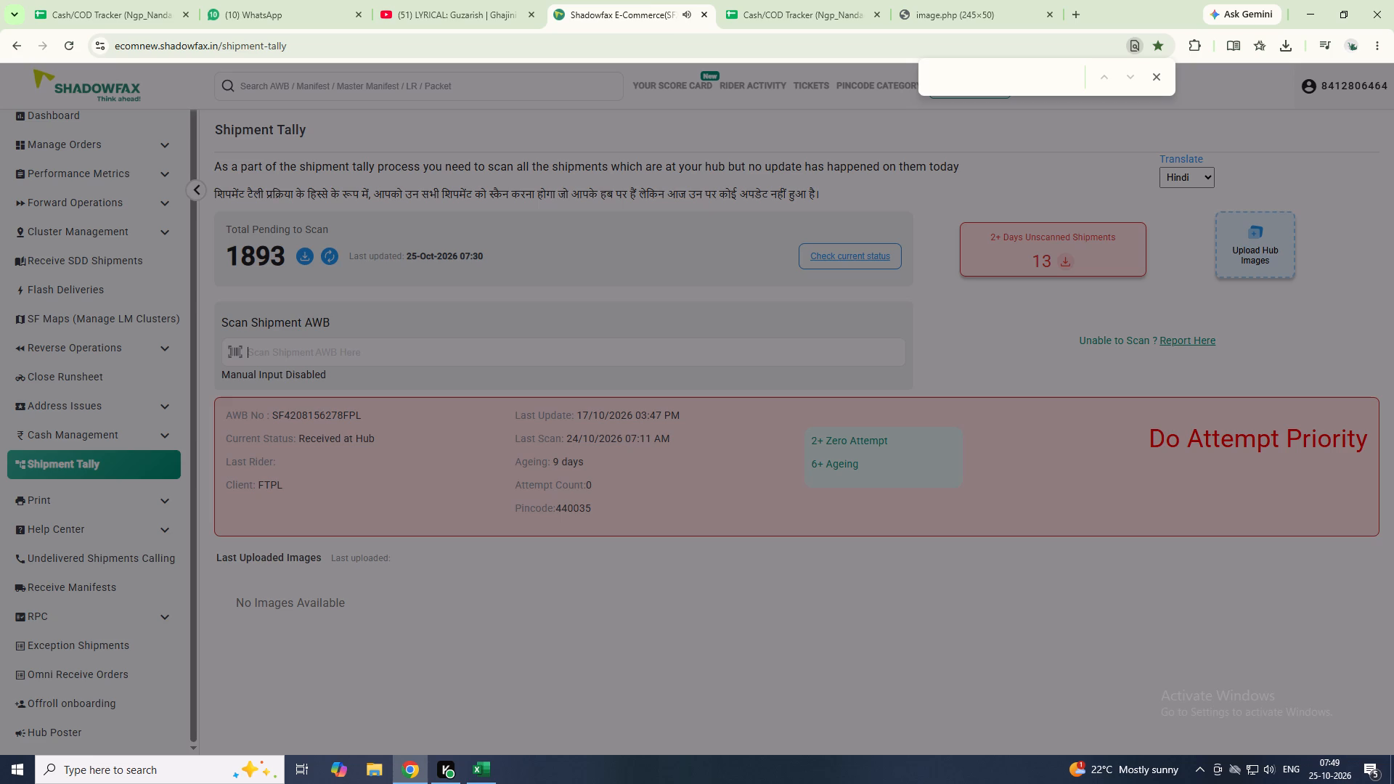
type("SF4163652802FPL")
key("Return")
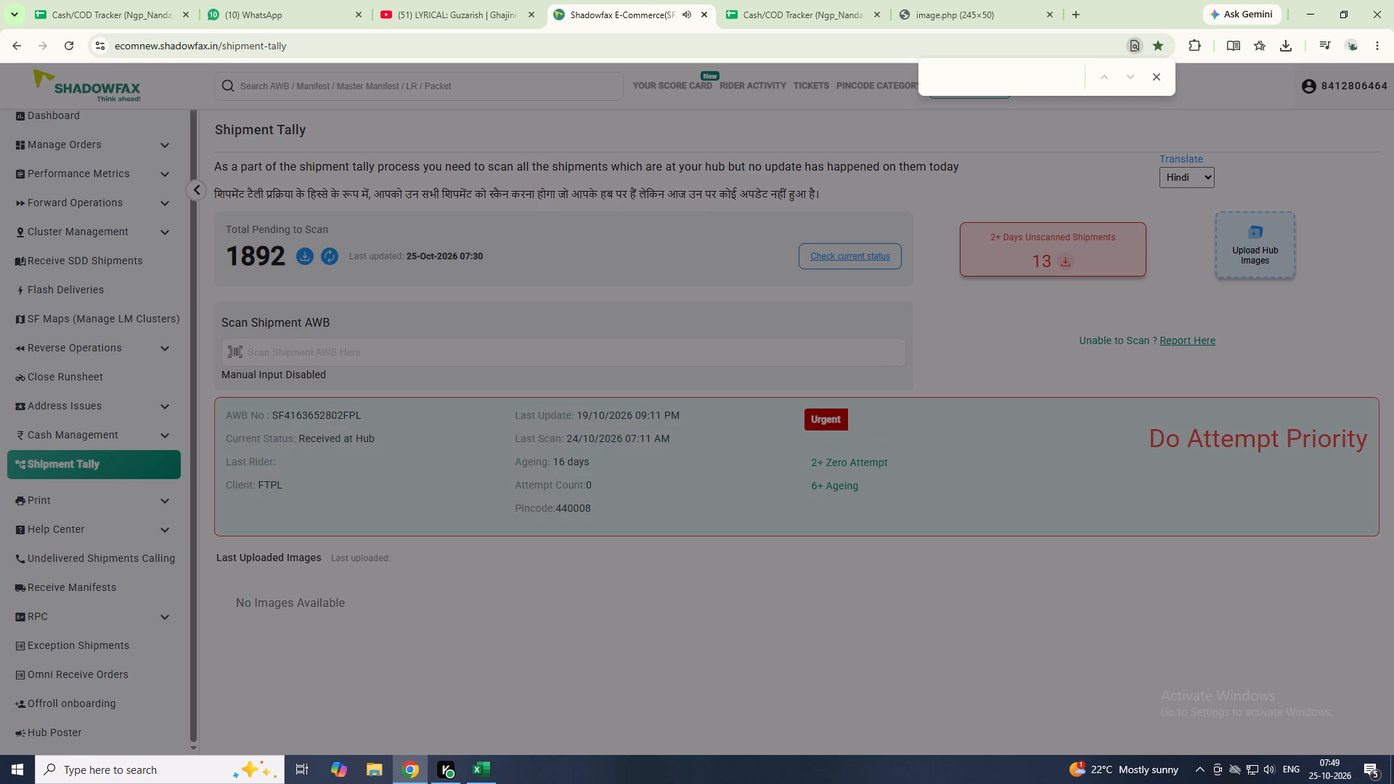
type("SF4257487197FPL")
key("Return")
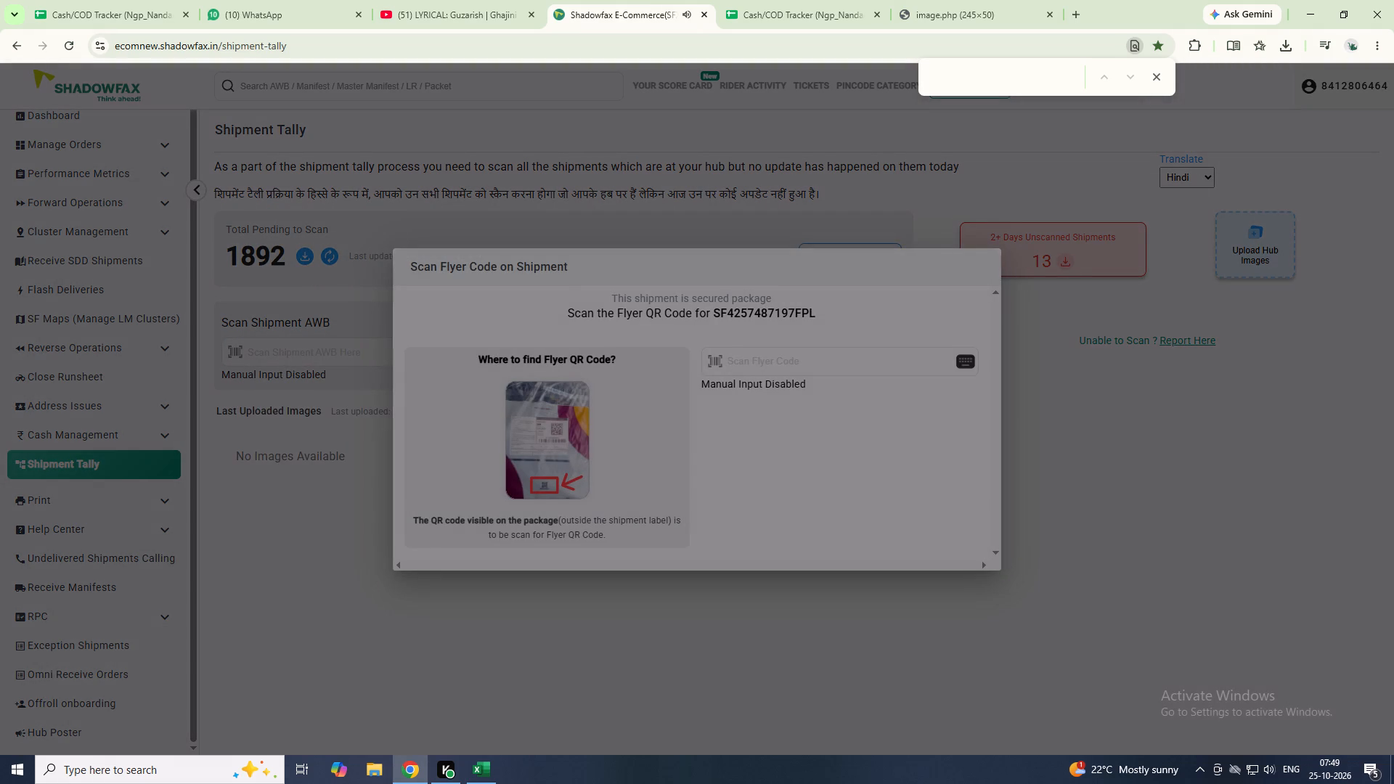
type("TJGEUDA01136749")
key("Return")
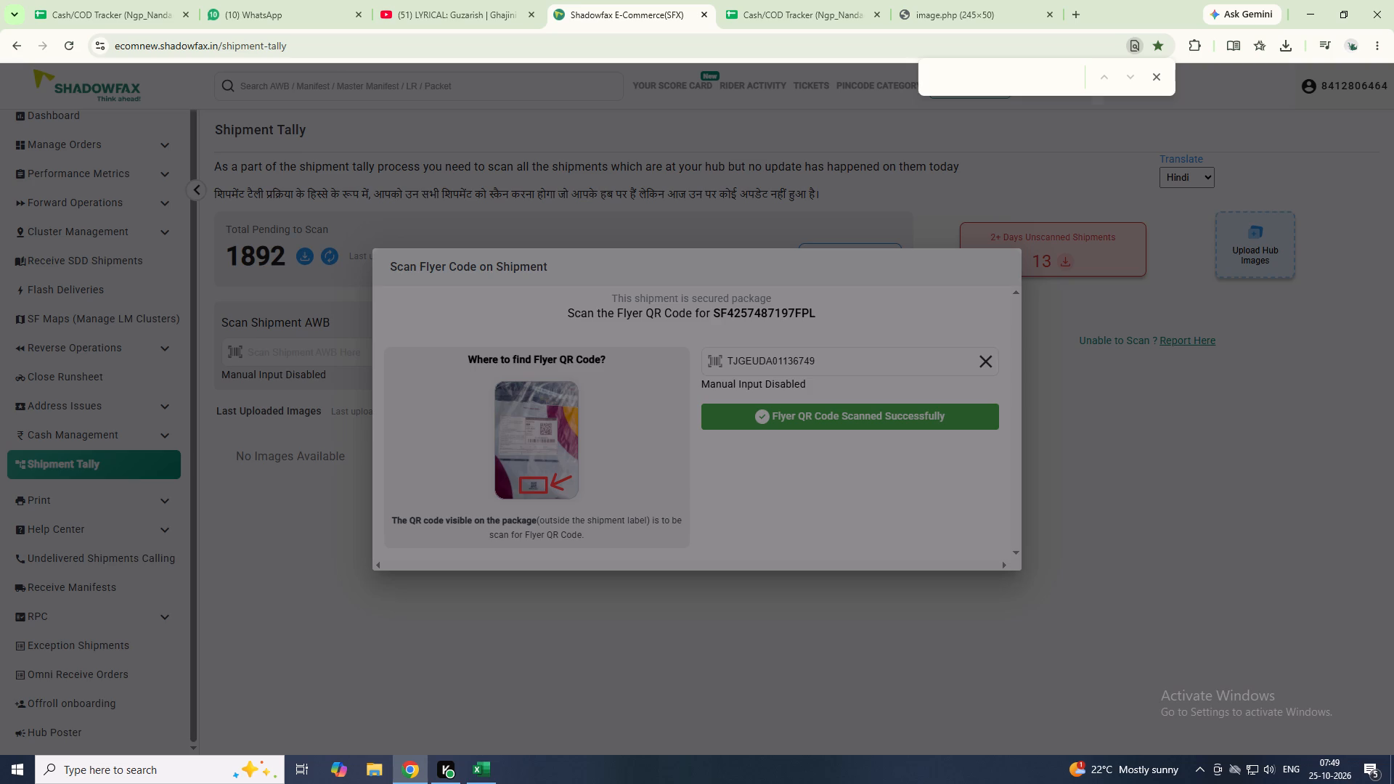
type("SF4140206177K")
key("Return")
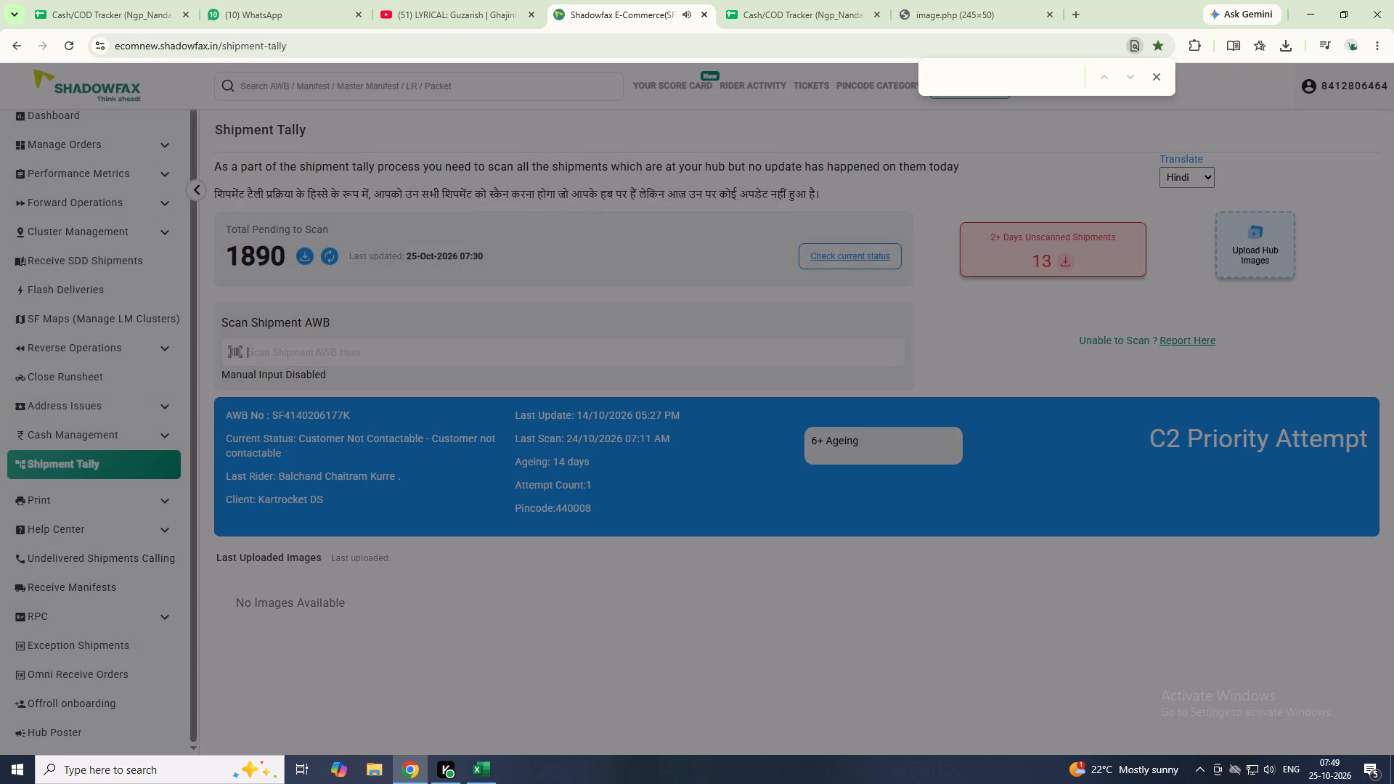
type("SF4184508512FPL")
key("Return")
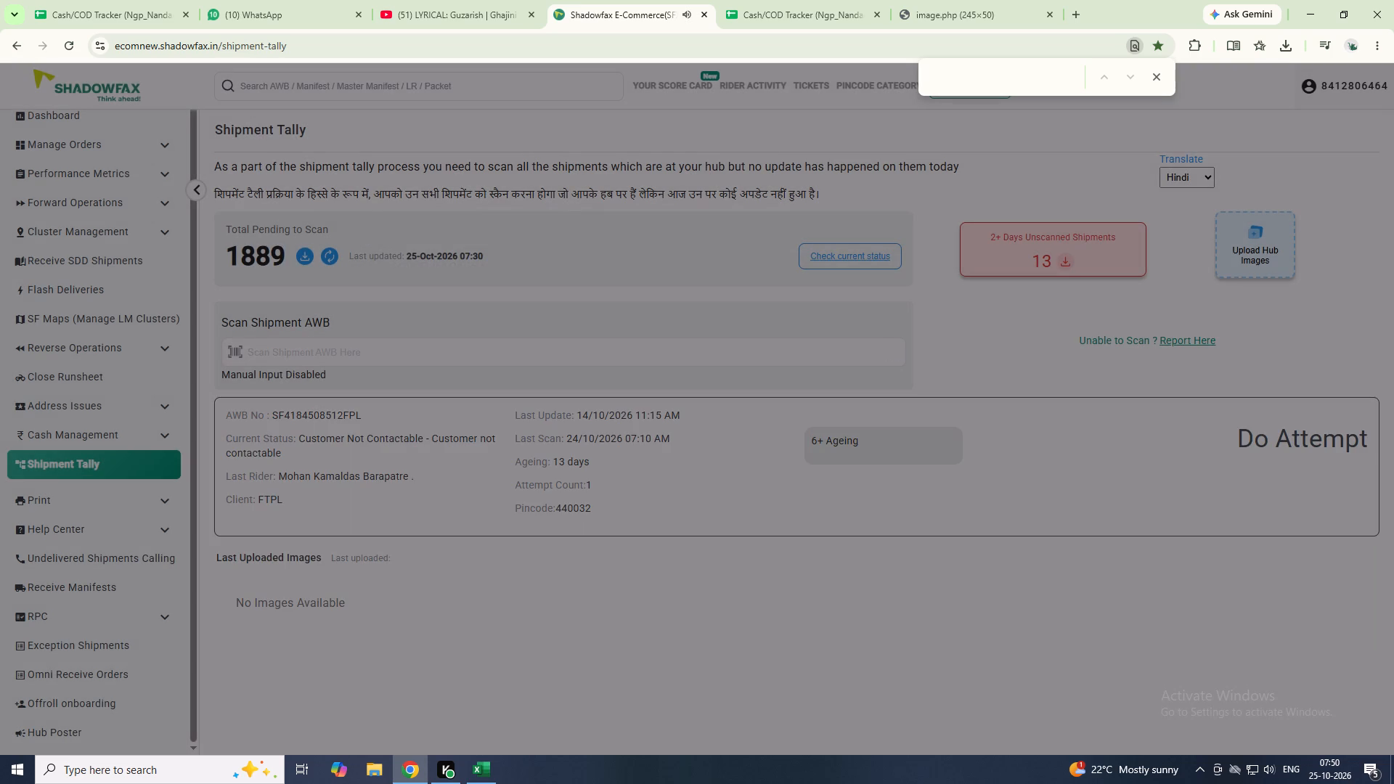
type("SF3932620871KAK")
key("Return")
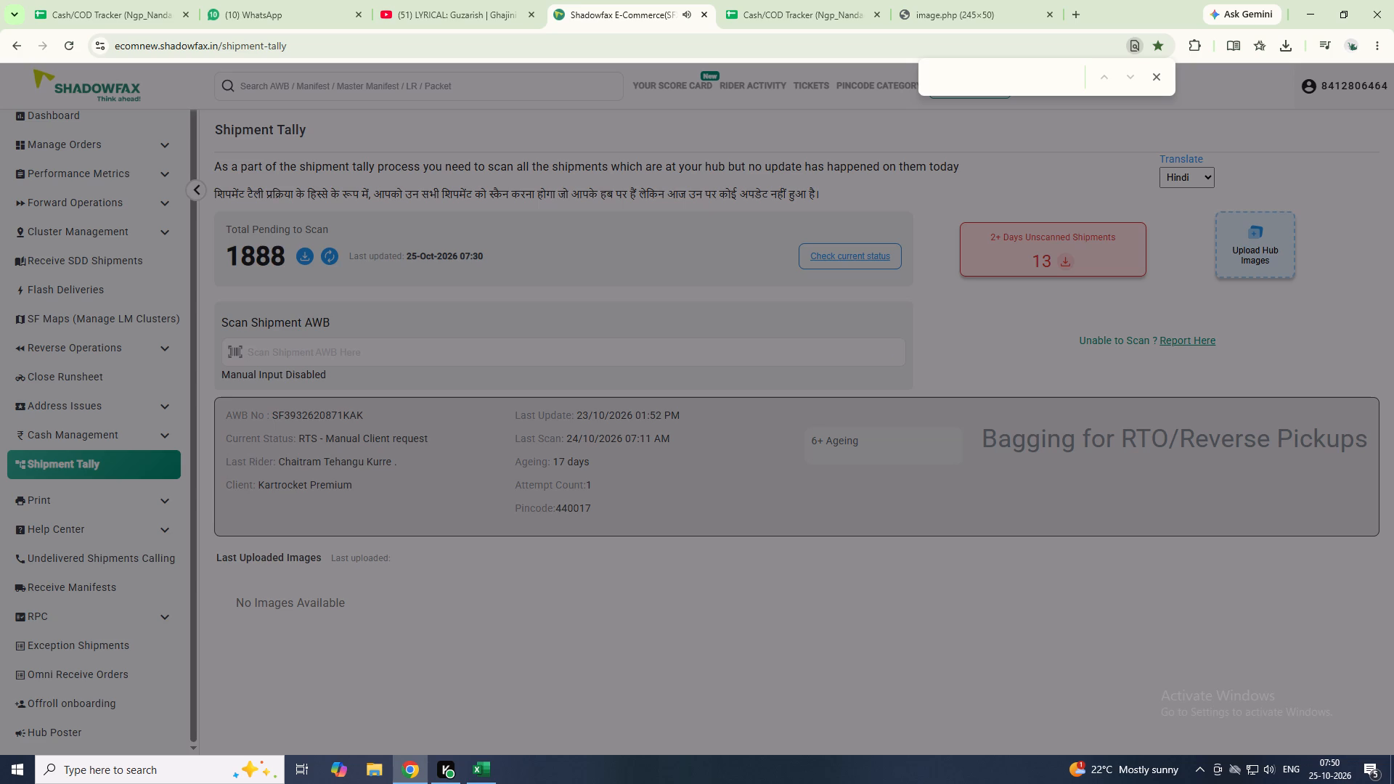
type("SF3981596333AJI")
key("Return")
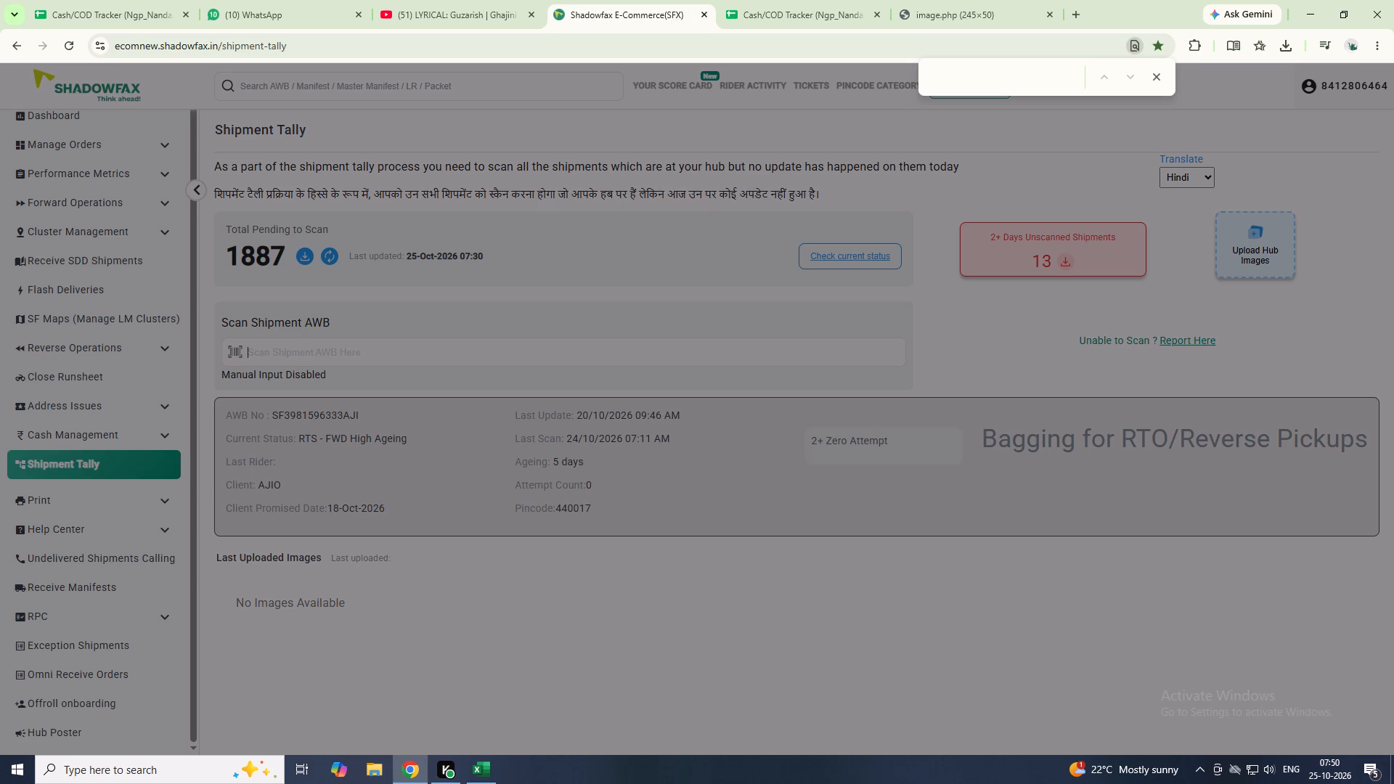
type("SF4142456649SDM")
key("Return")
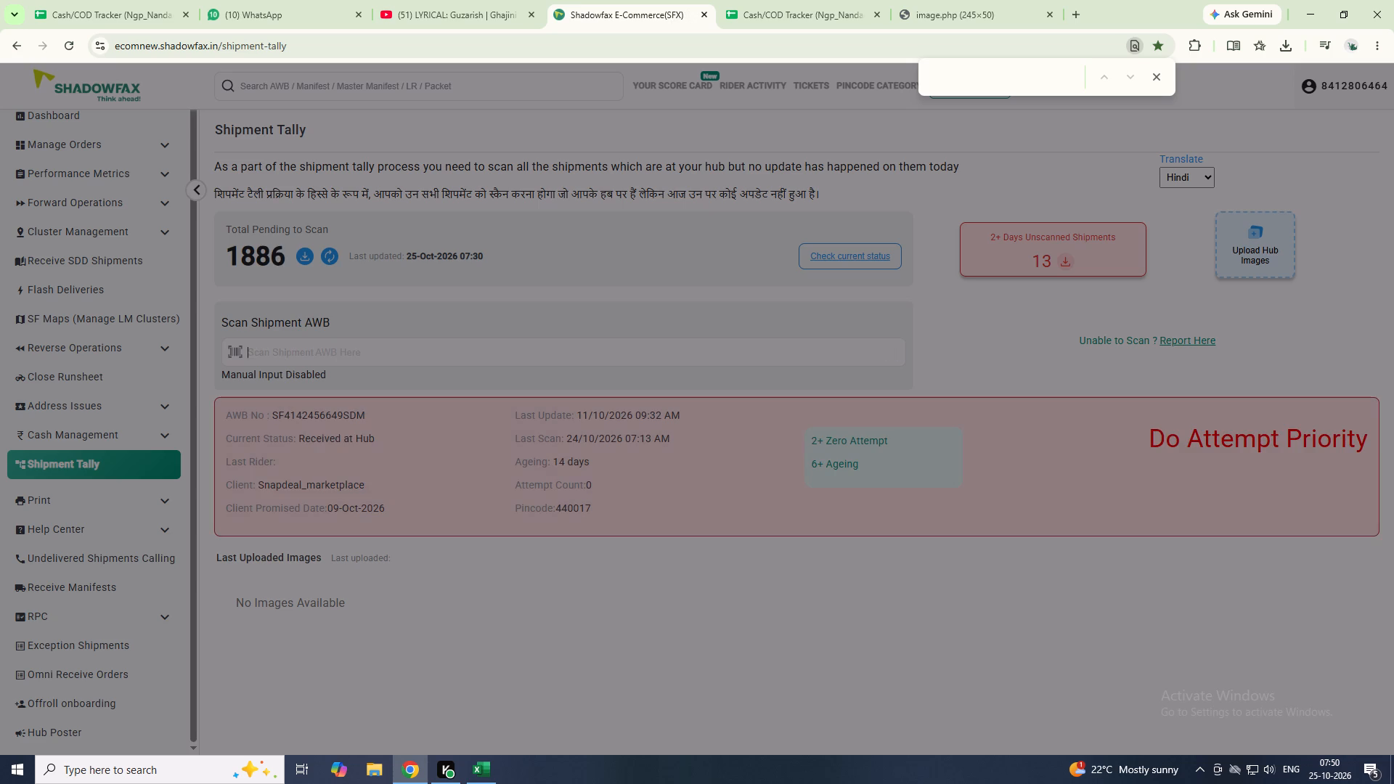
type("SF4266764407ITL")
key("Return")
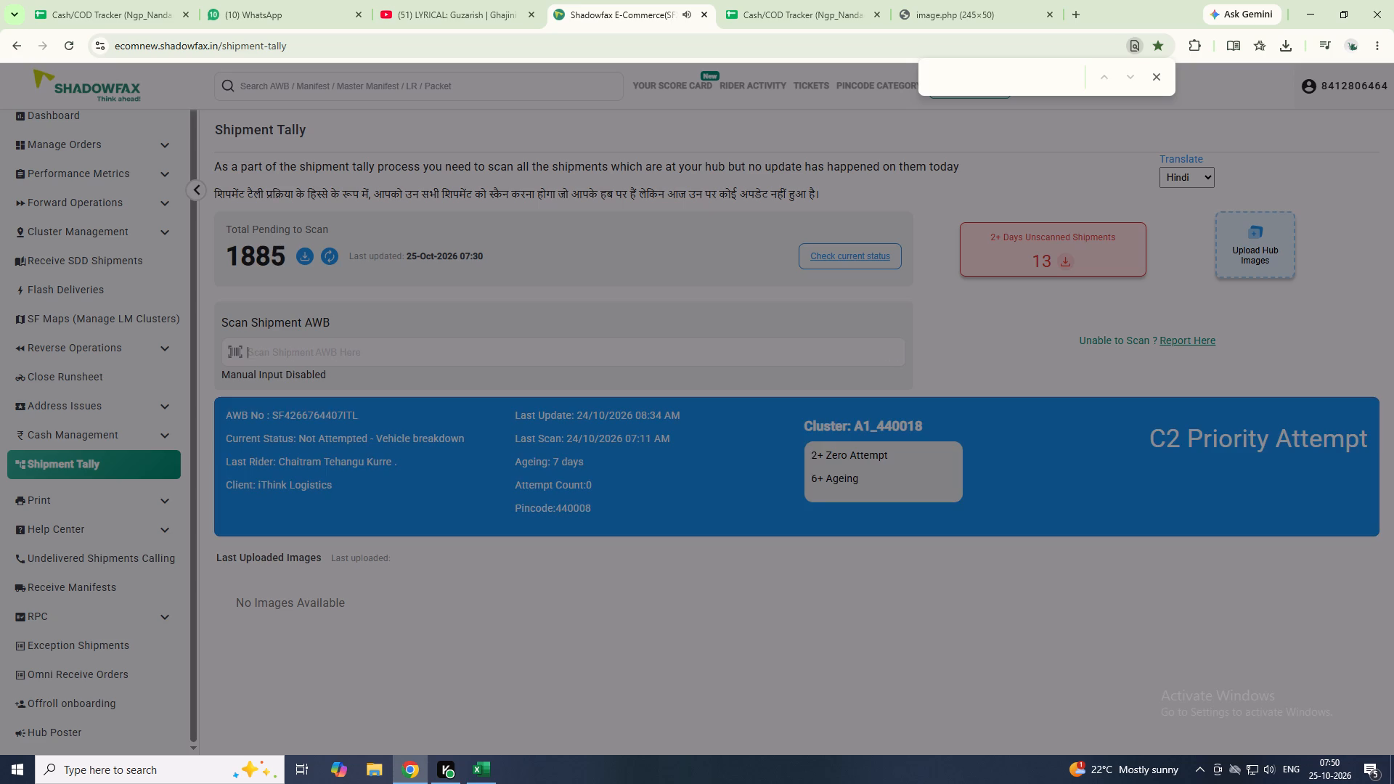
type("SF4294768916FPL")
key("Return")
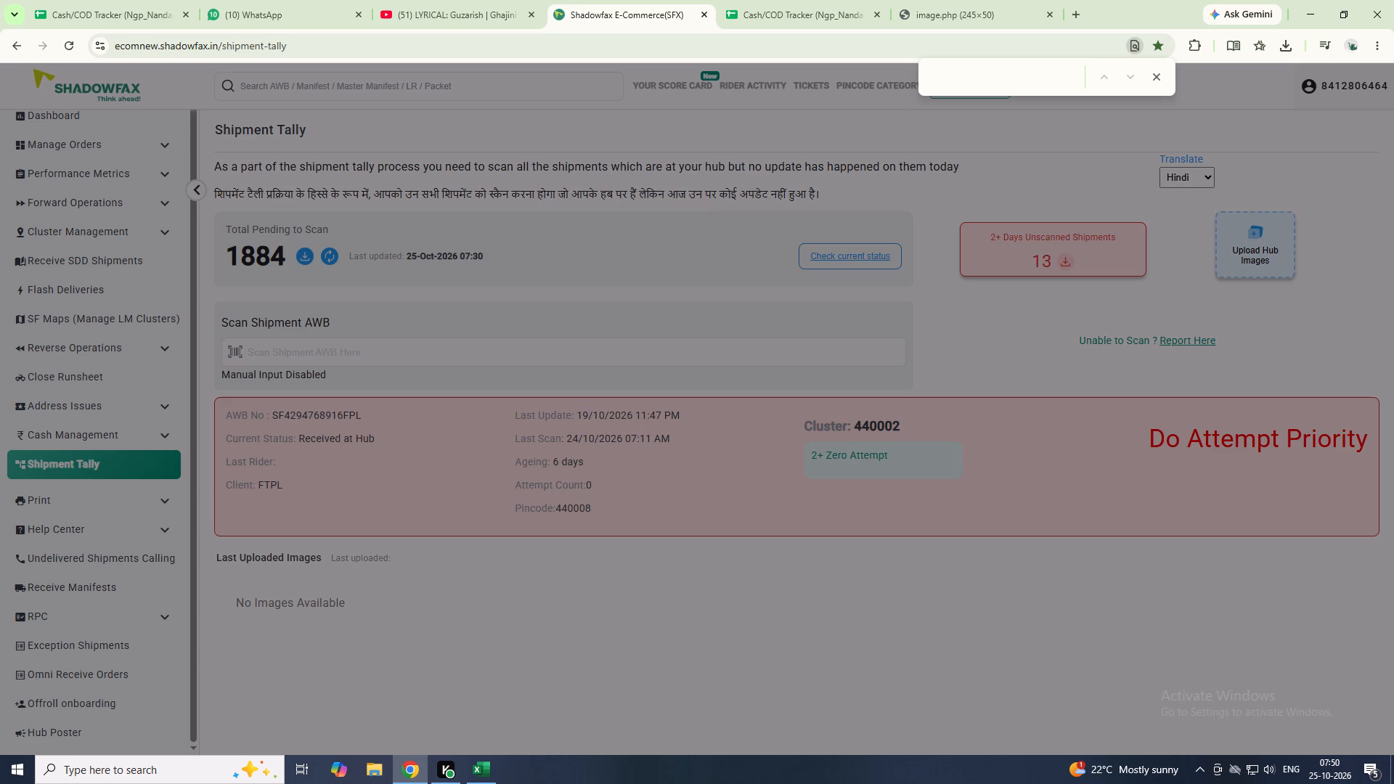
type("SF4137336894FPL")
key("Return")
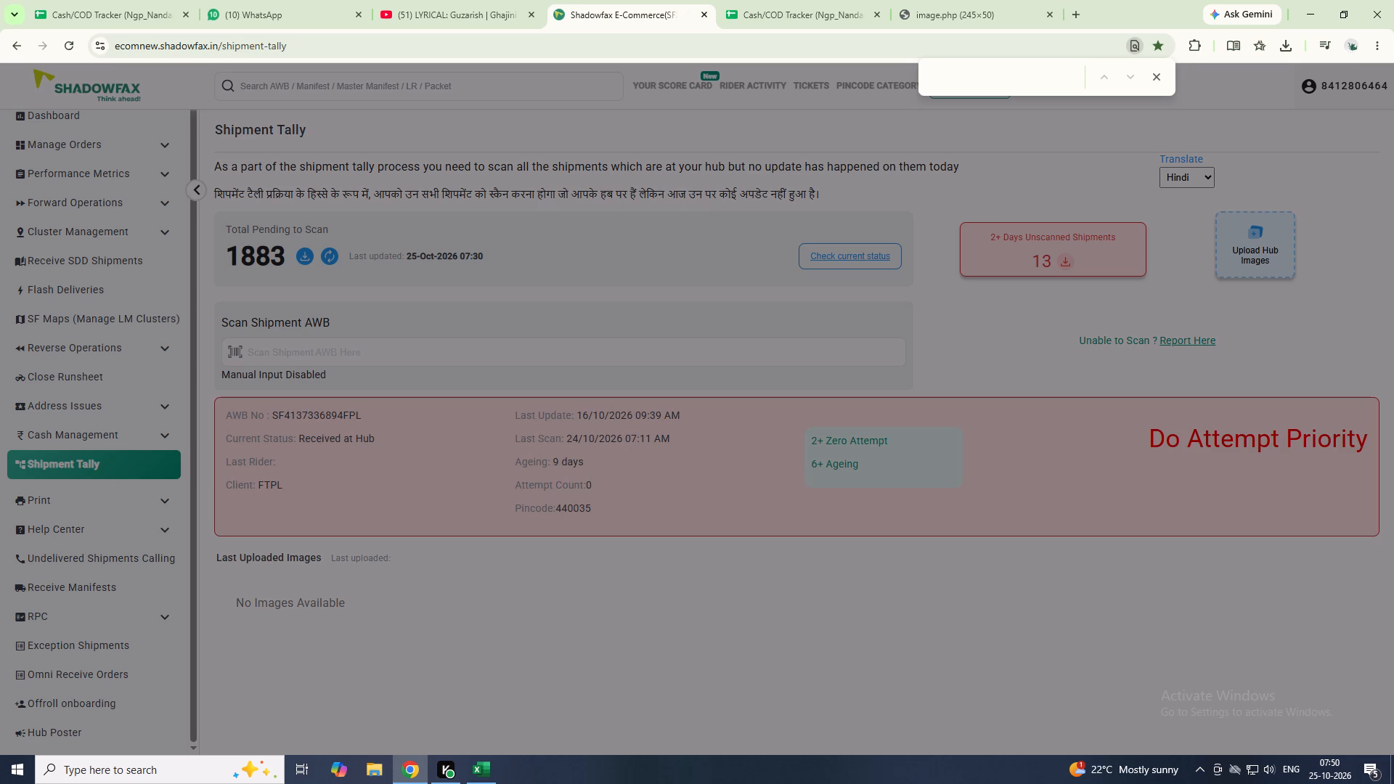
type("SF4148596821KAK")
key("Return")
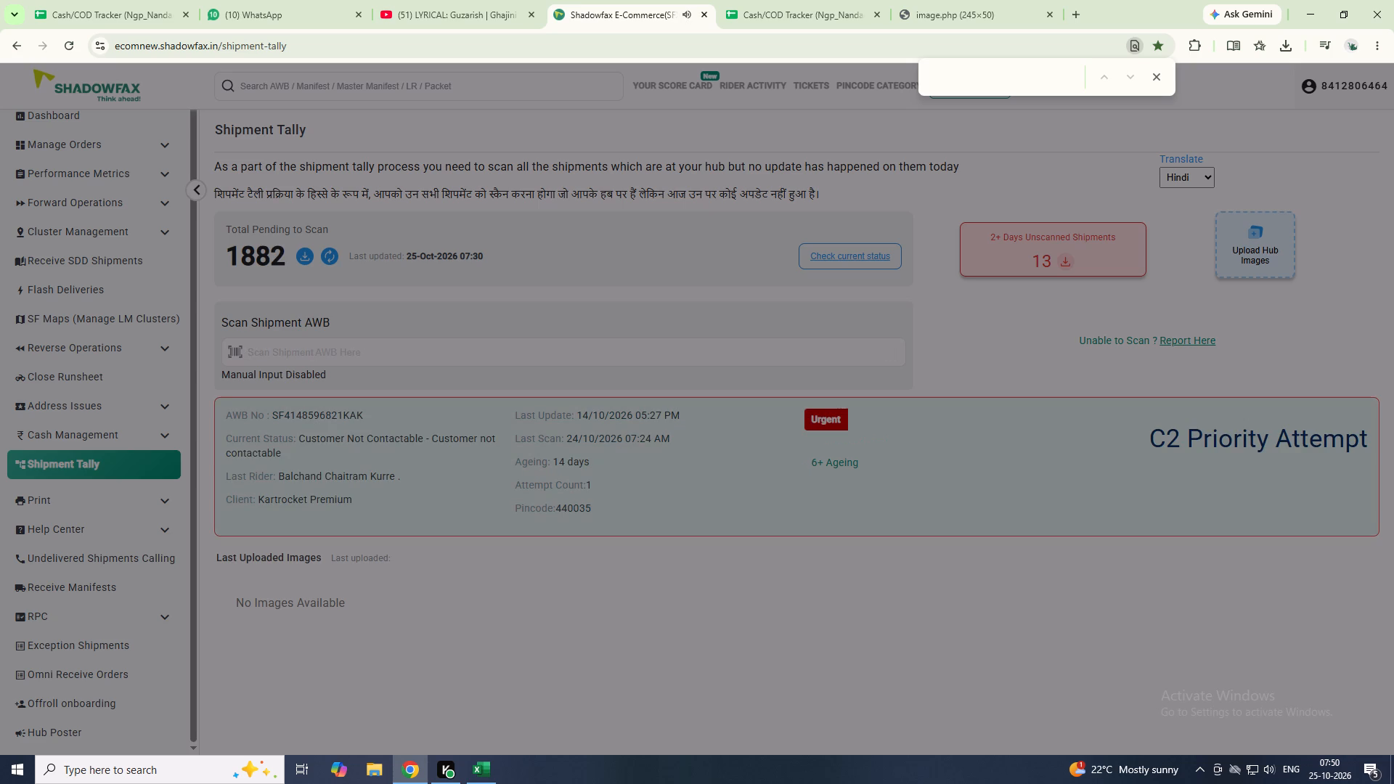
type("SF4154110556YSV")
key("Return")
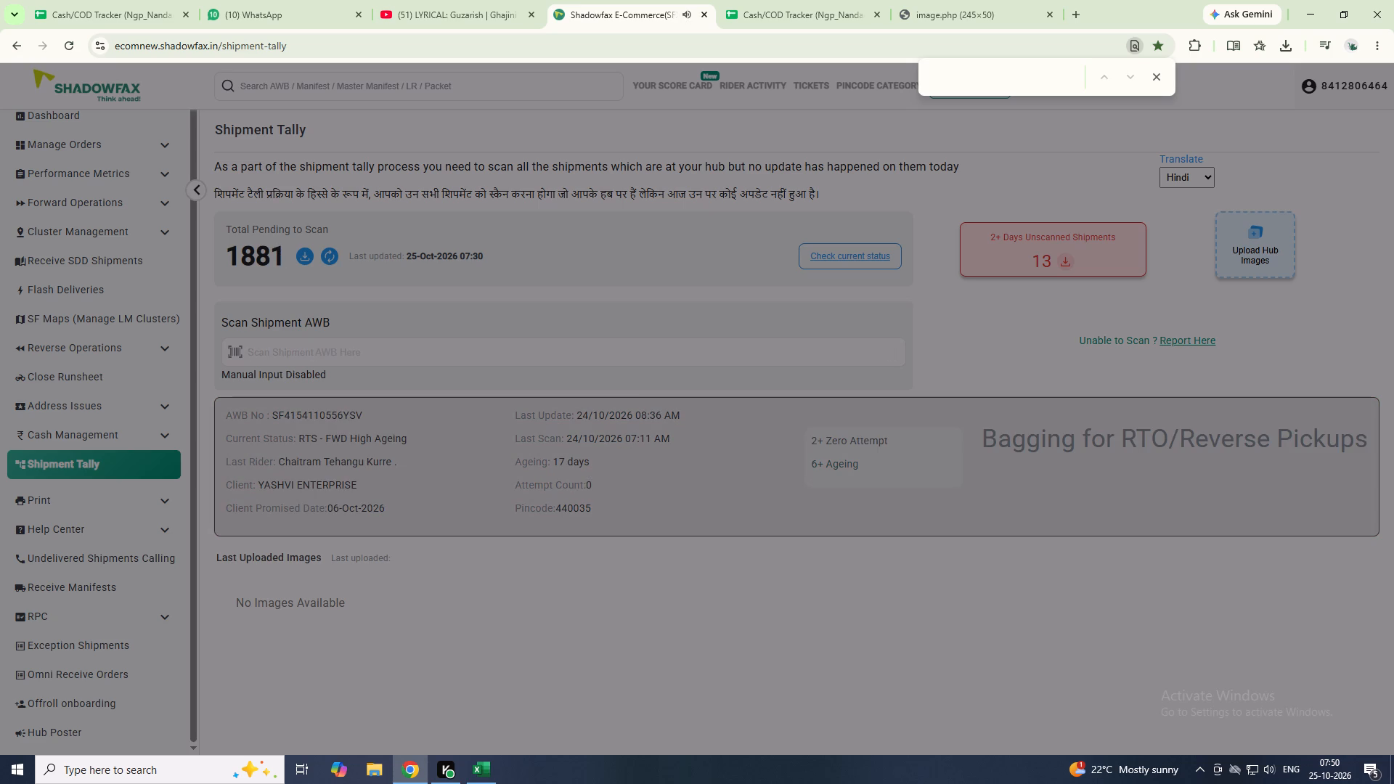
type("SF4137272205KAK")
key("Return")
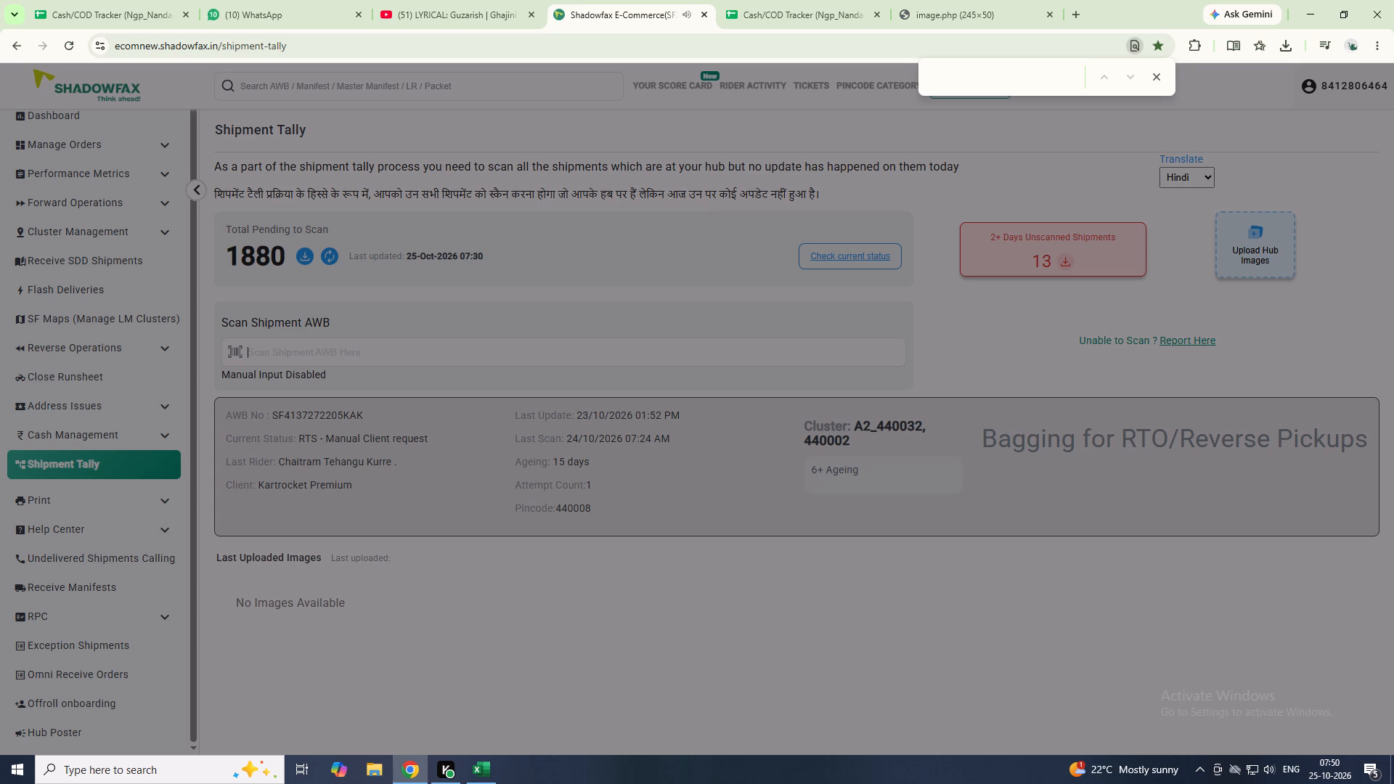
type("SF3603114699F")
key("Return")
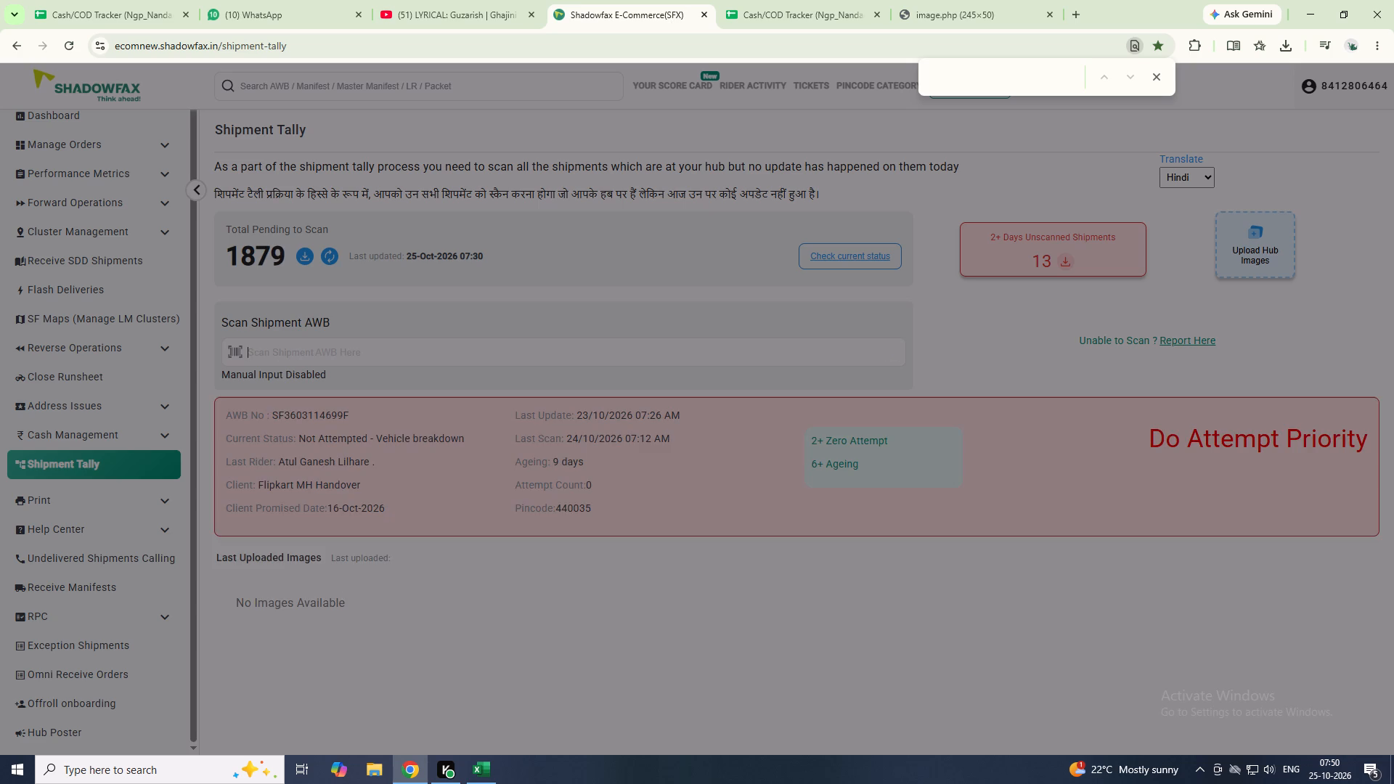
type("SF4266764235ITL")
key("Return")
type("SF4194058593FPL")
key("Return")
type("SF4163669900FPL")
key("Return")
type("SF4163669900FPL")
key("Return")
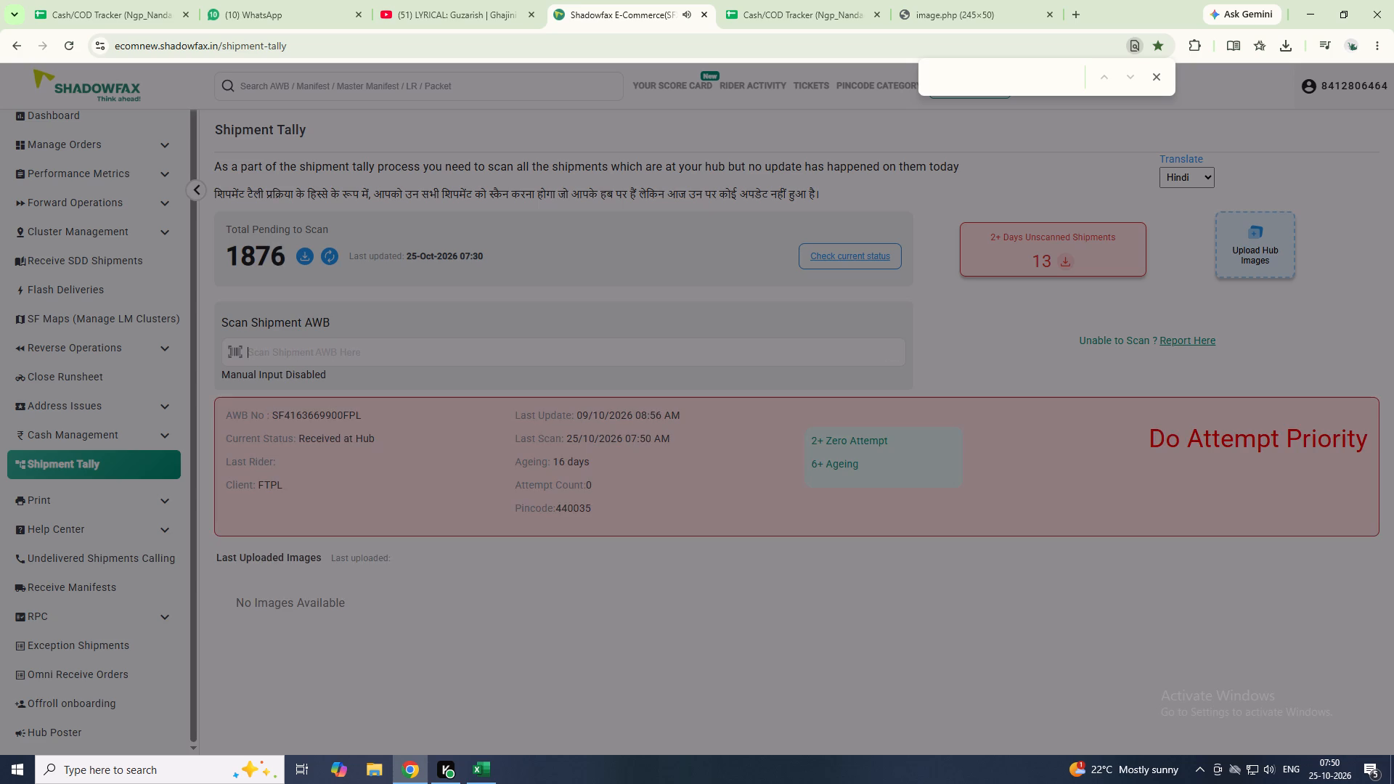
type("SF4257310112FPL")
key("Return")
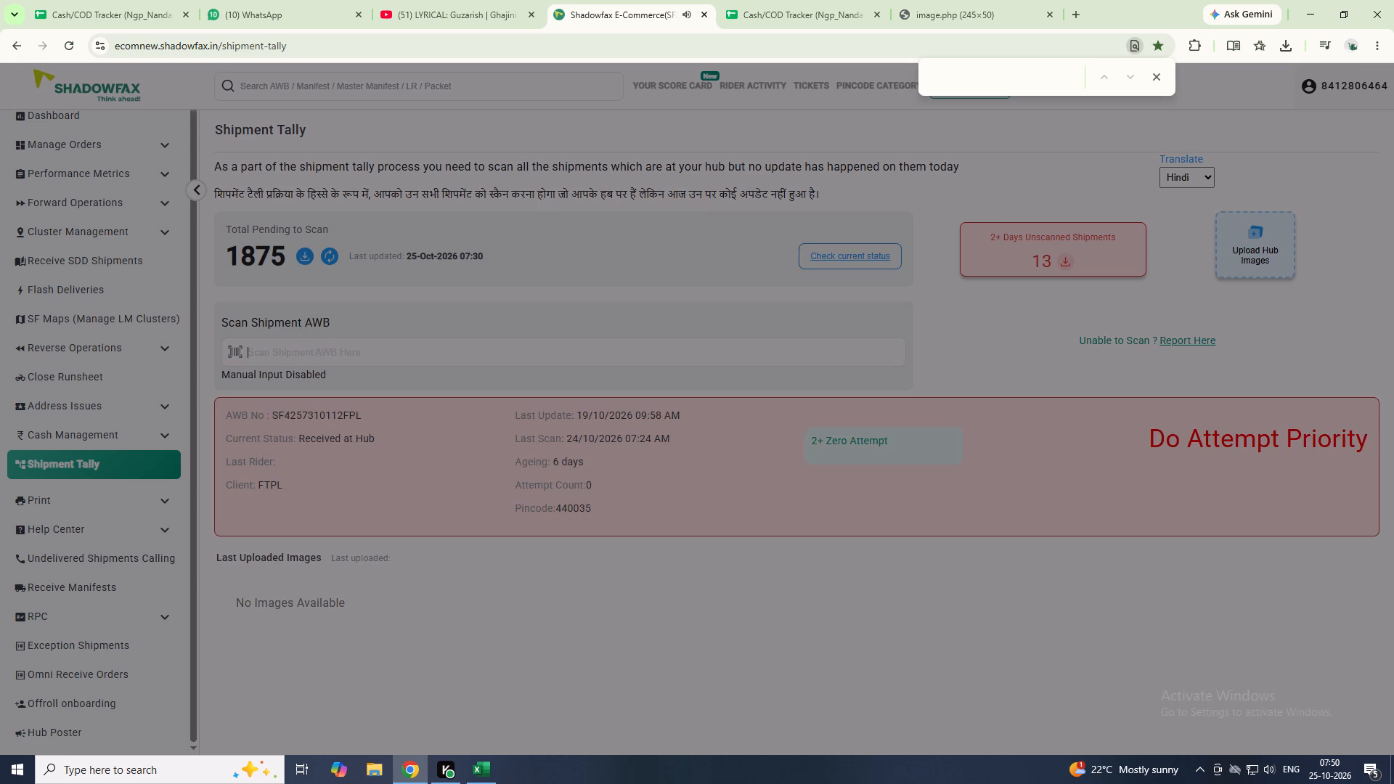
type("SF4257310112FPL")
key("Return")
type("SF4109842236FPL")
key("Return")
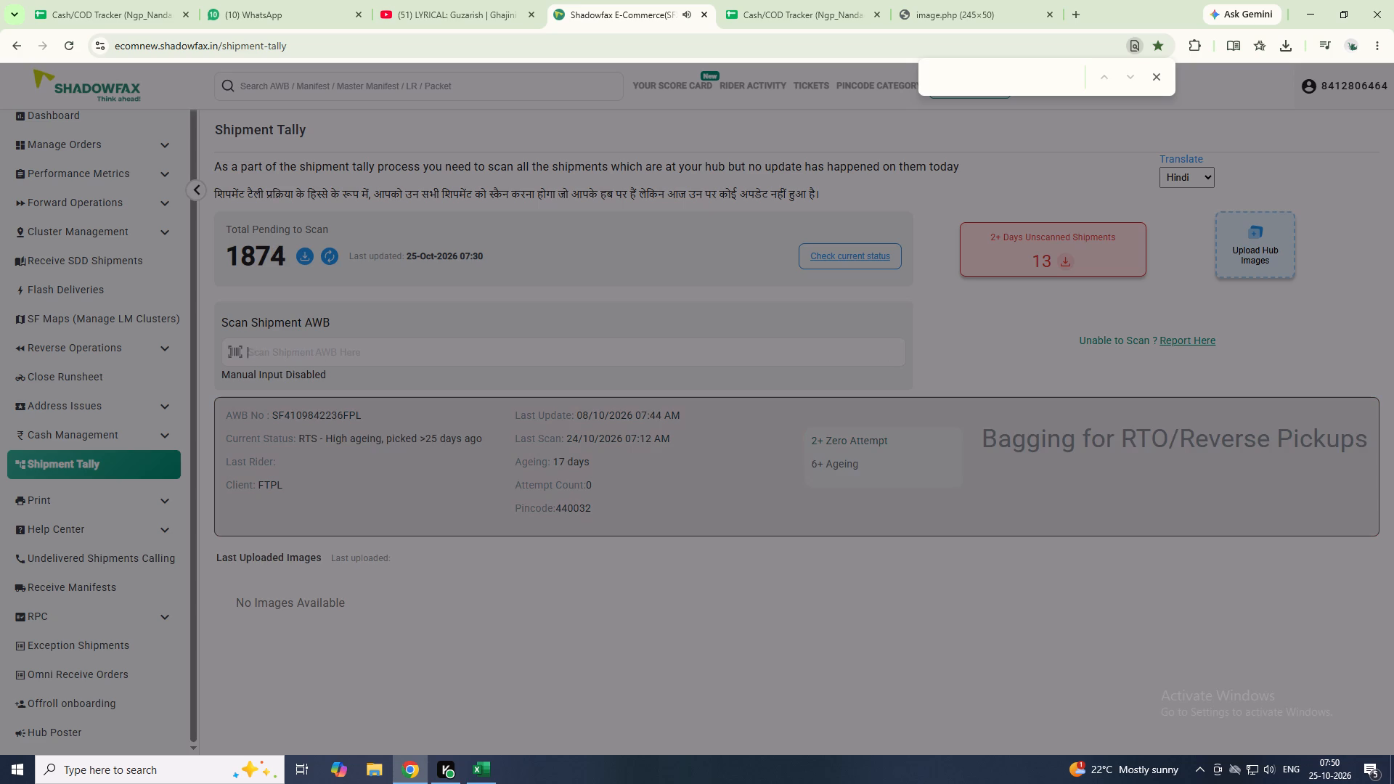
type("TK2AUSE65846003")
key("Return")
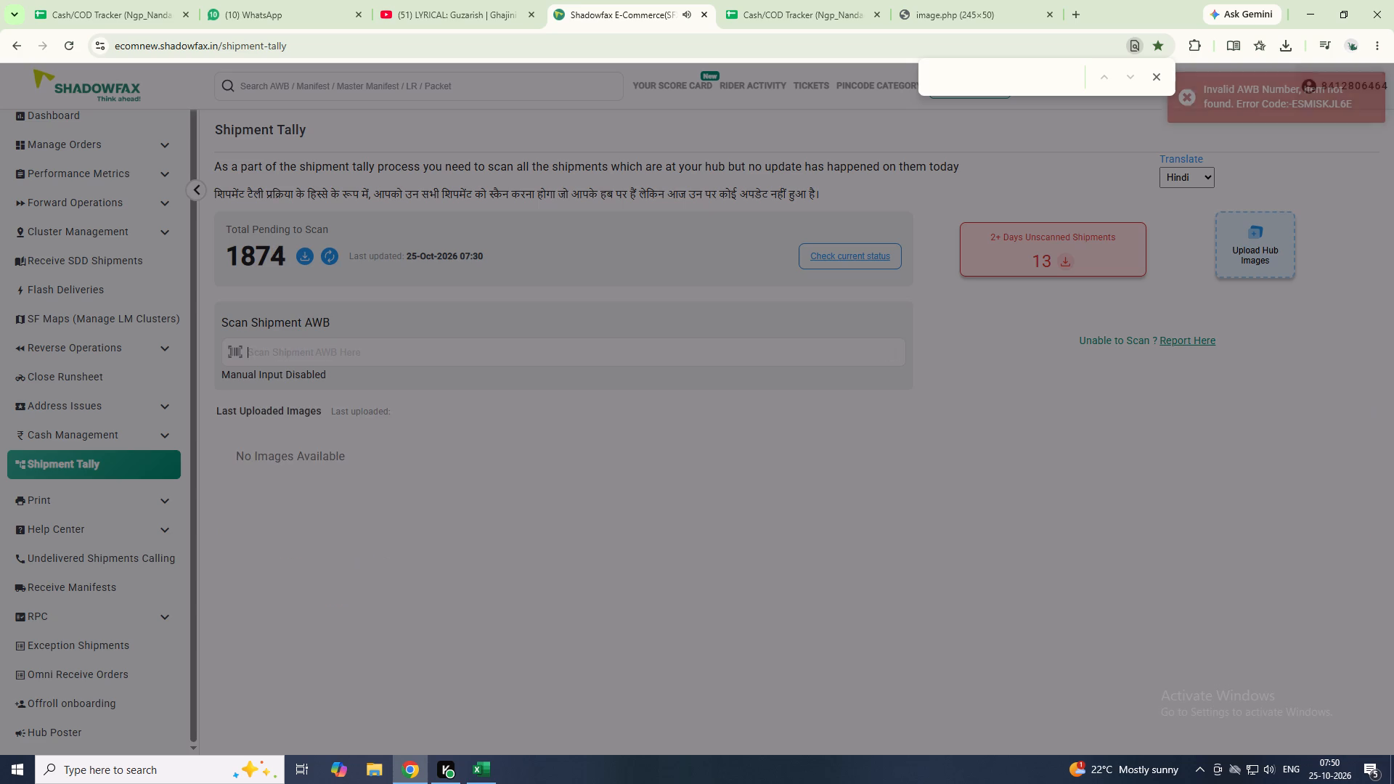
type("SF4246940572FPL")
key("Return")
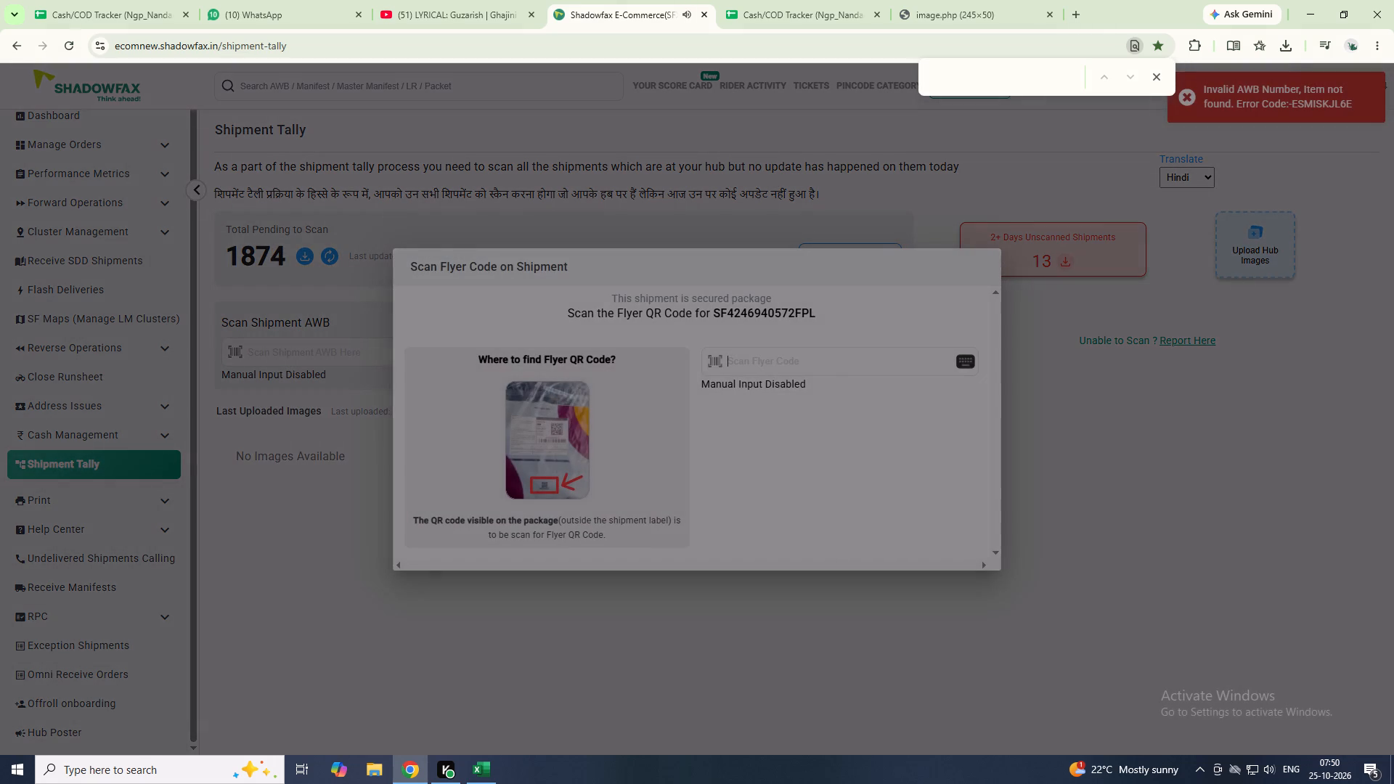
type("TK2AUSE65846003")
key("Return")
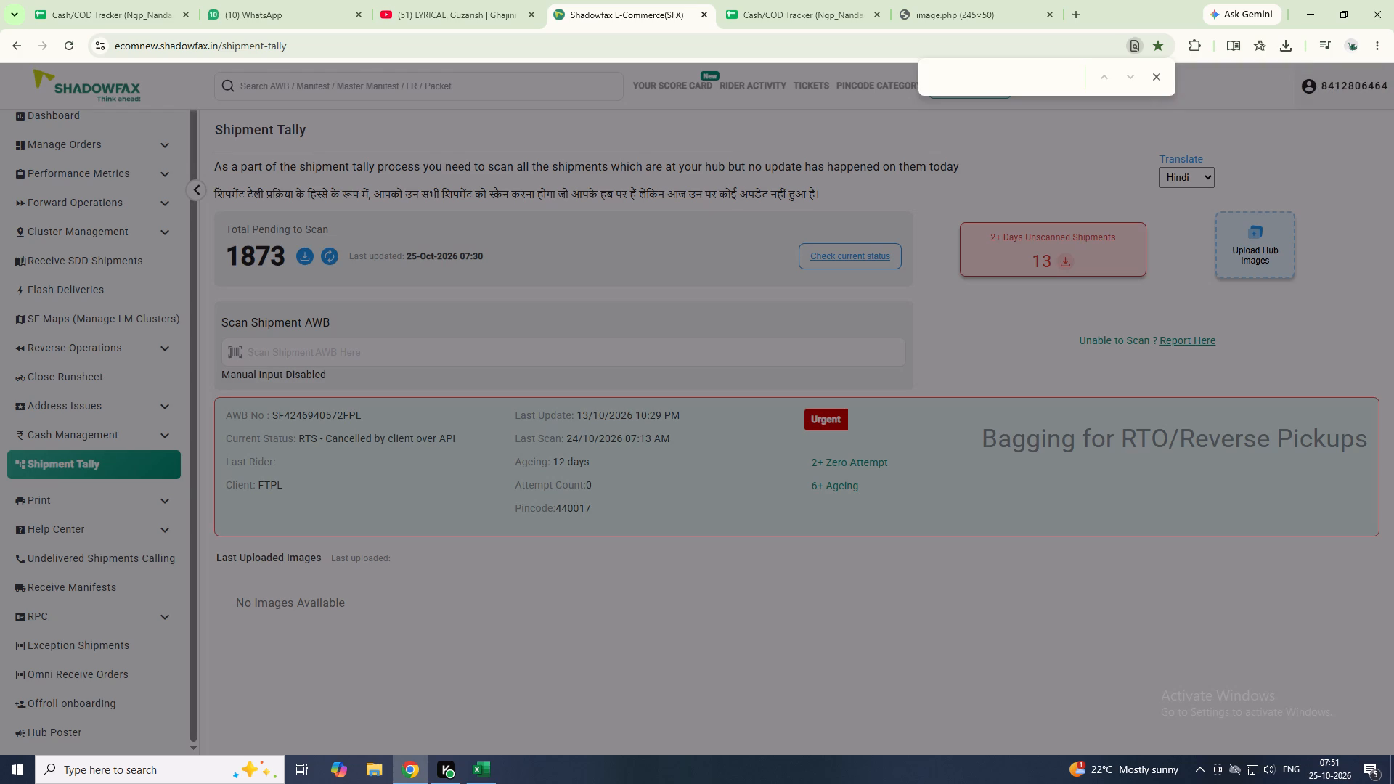
Open the Forward Orders page under Manage Orders.
left_click(71, 149)
left_click(73, 168)
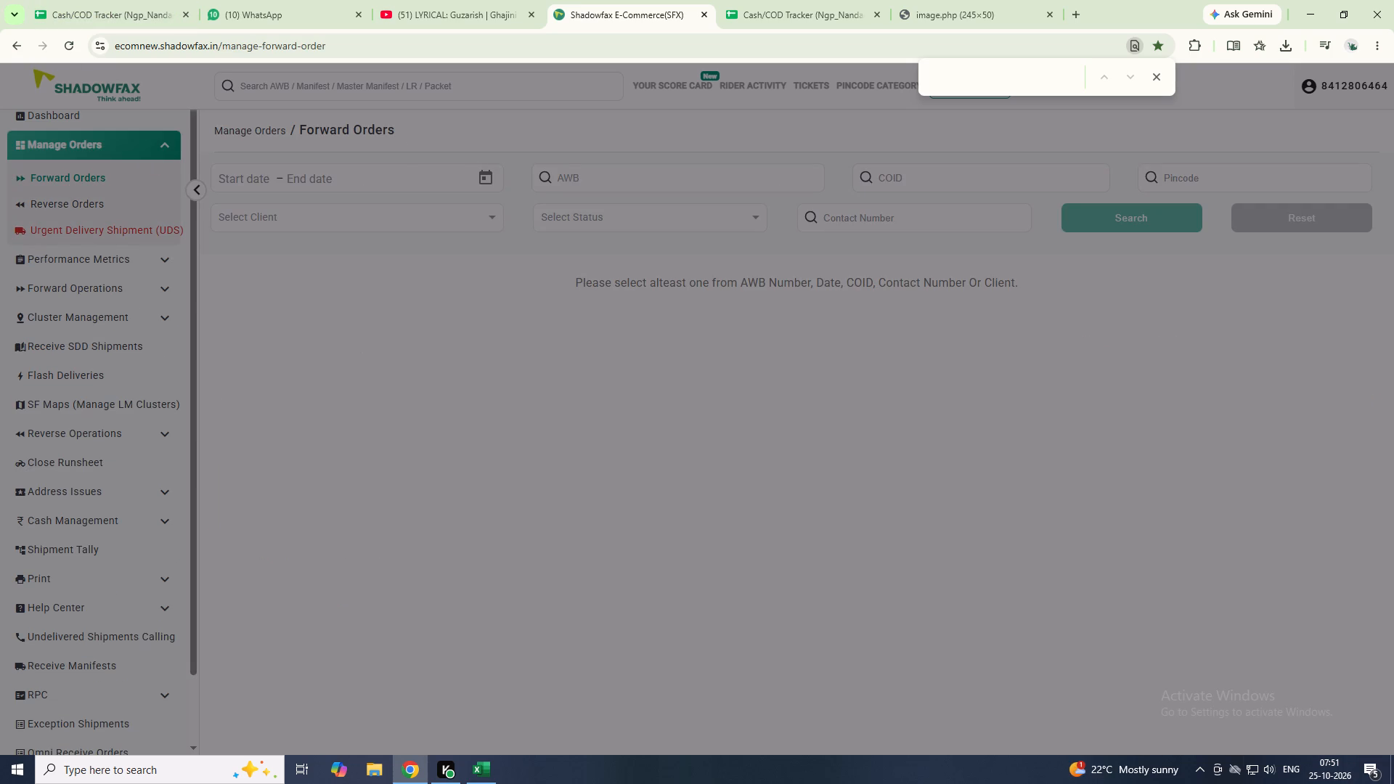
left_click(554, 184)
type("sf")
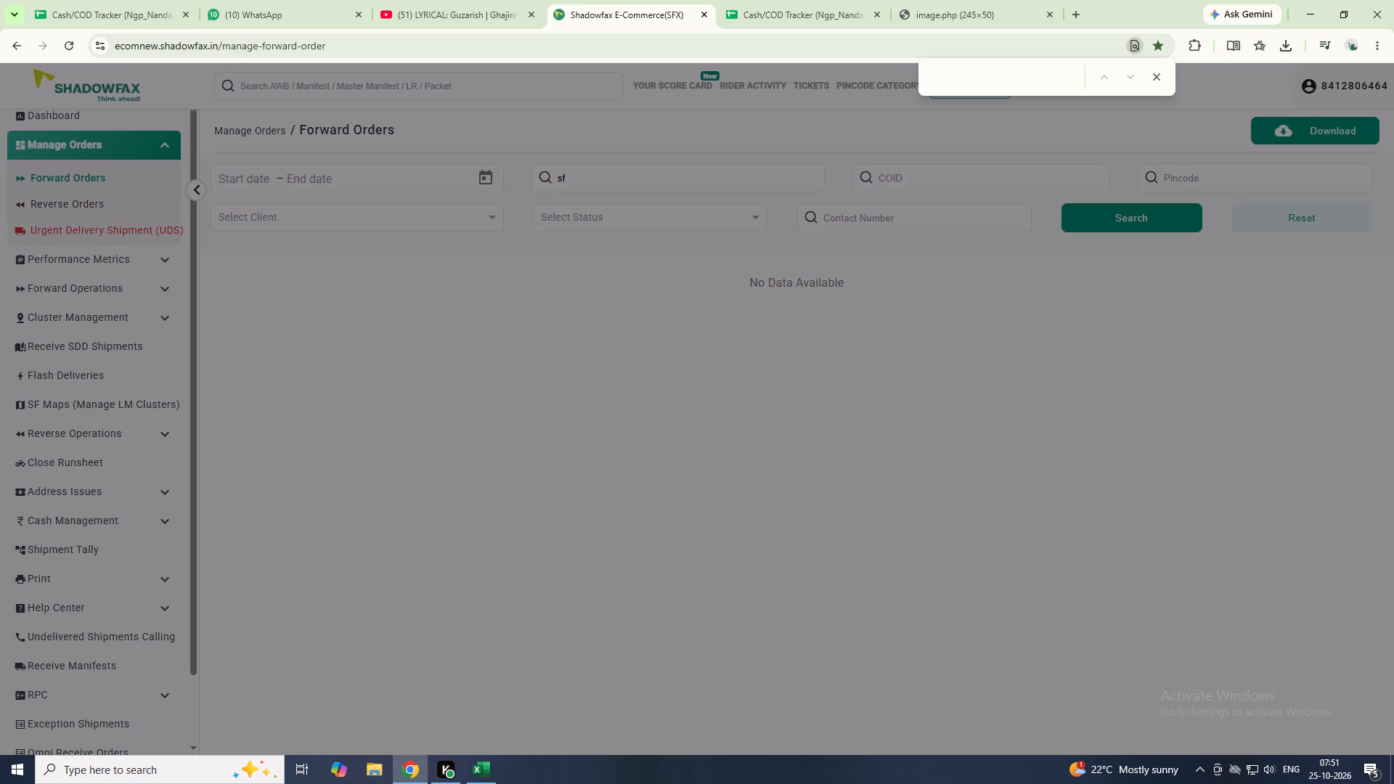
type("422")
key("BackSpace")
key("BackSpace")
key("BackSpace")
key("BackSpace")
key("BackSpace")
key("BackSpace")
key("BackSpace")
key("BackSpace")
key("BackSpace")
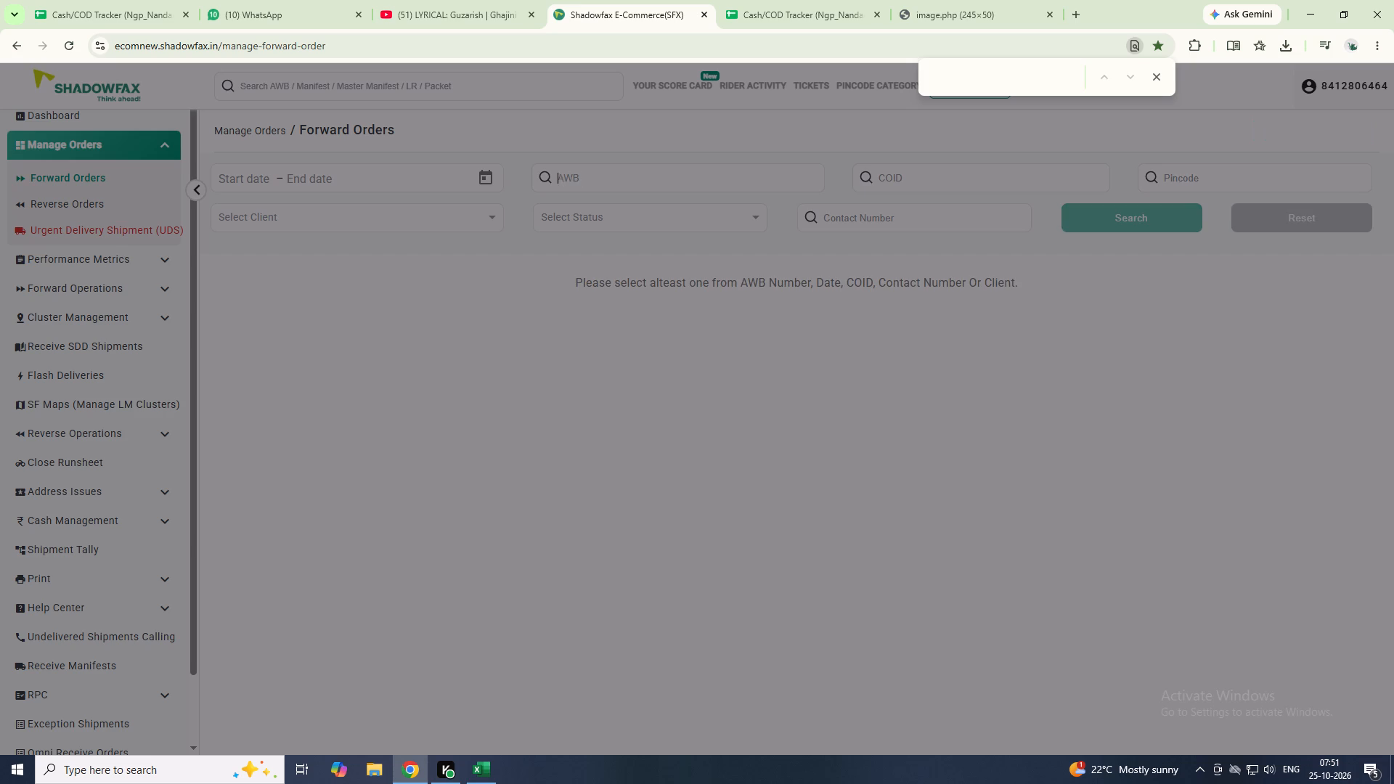
Search the forward orders by the customer's contact number.
left_click(914, 221)
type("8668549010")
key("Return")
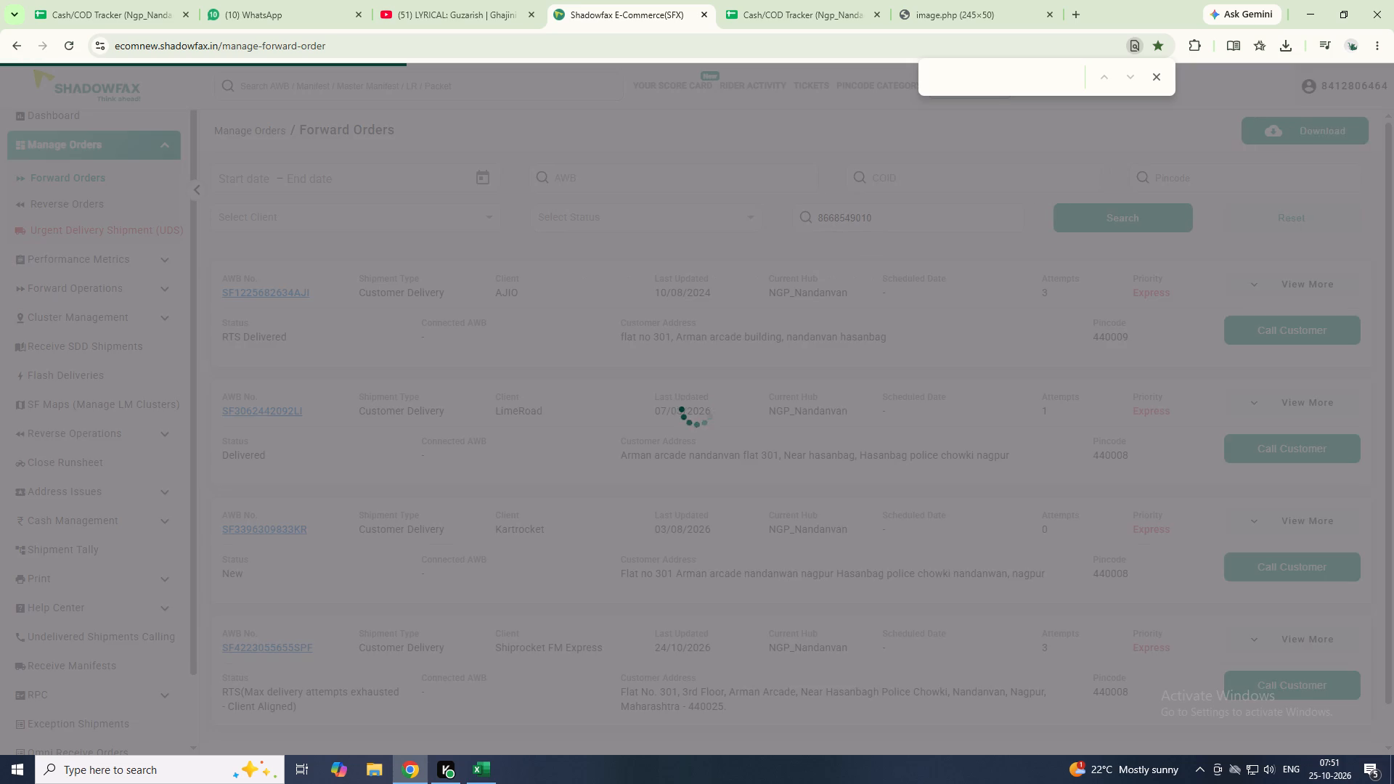
scroll(457, 389, "down", 6)
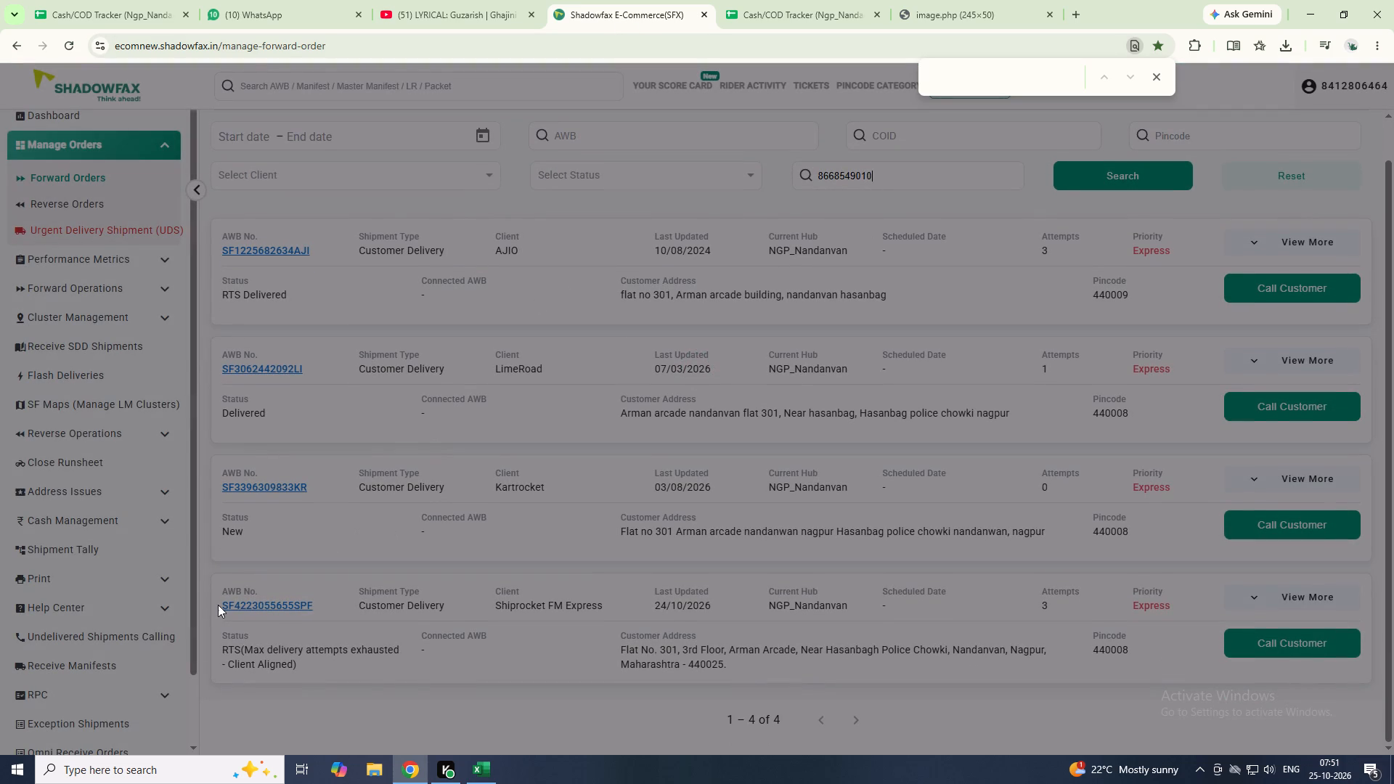
double_click(216, 605)
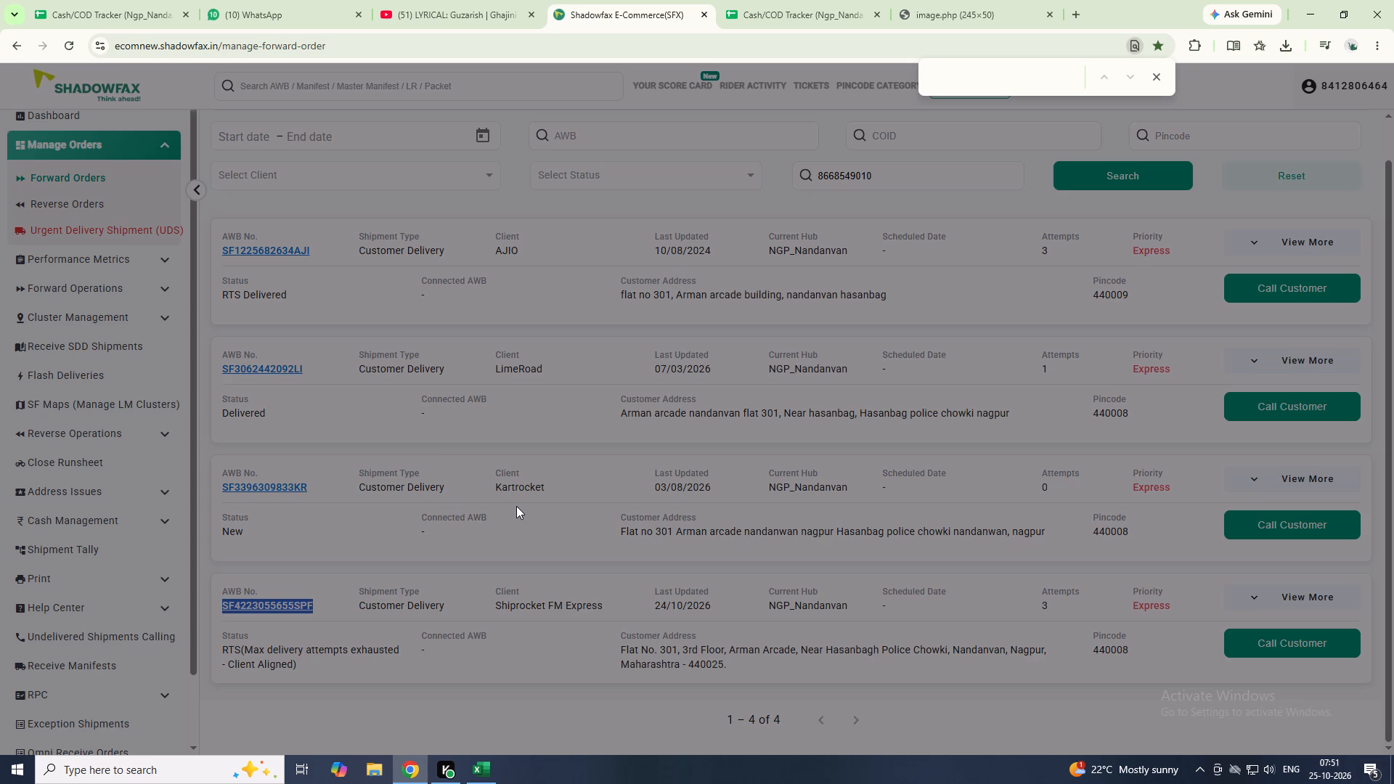
key("ctrl+f")
key("ctrl+x")
key("ctrl+f")
key("ctrl+x")
key("ctrl+f")
key("ctrl+x")
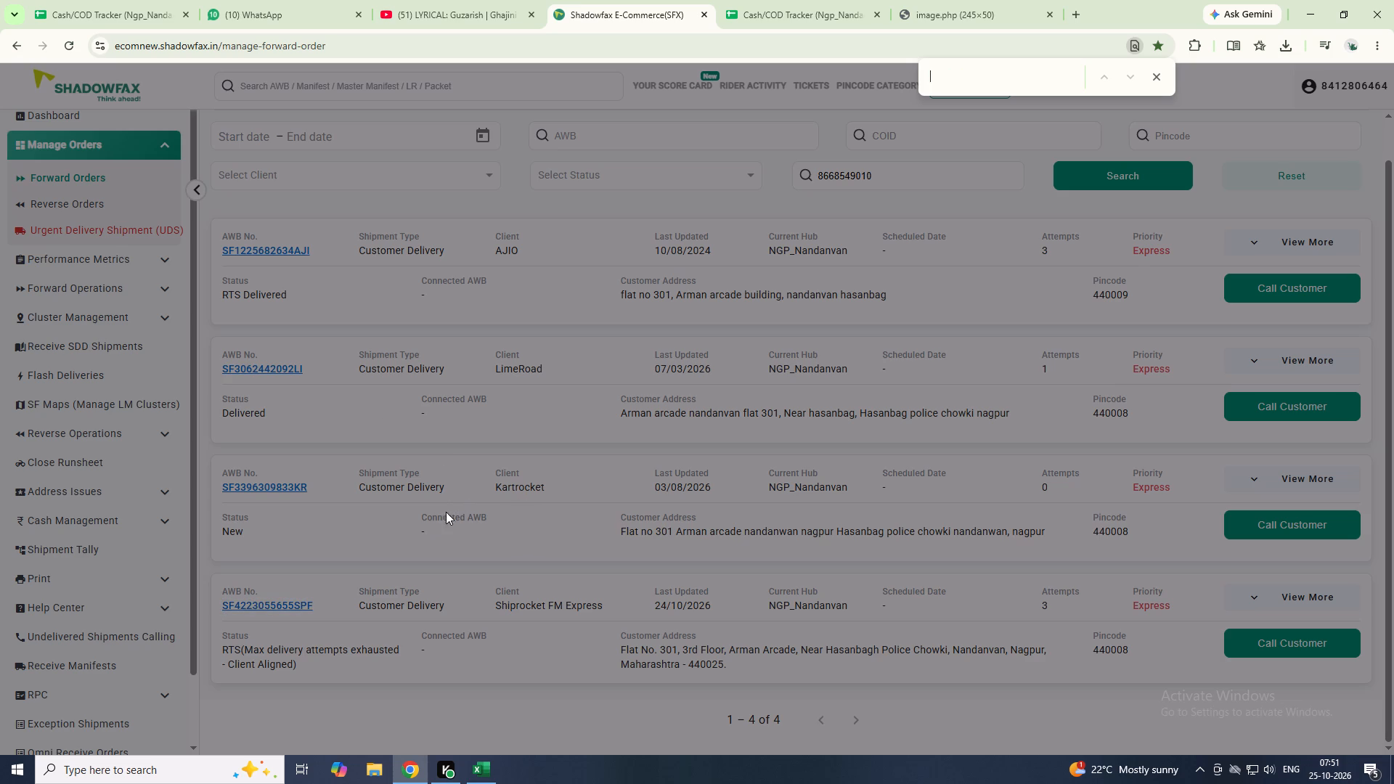
Switch to the open webarcode.com barcode image page.
left_click(978, 0)
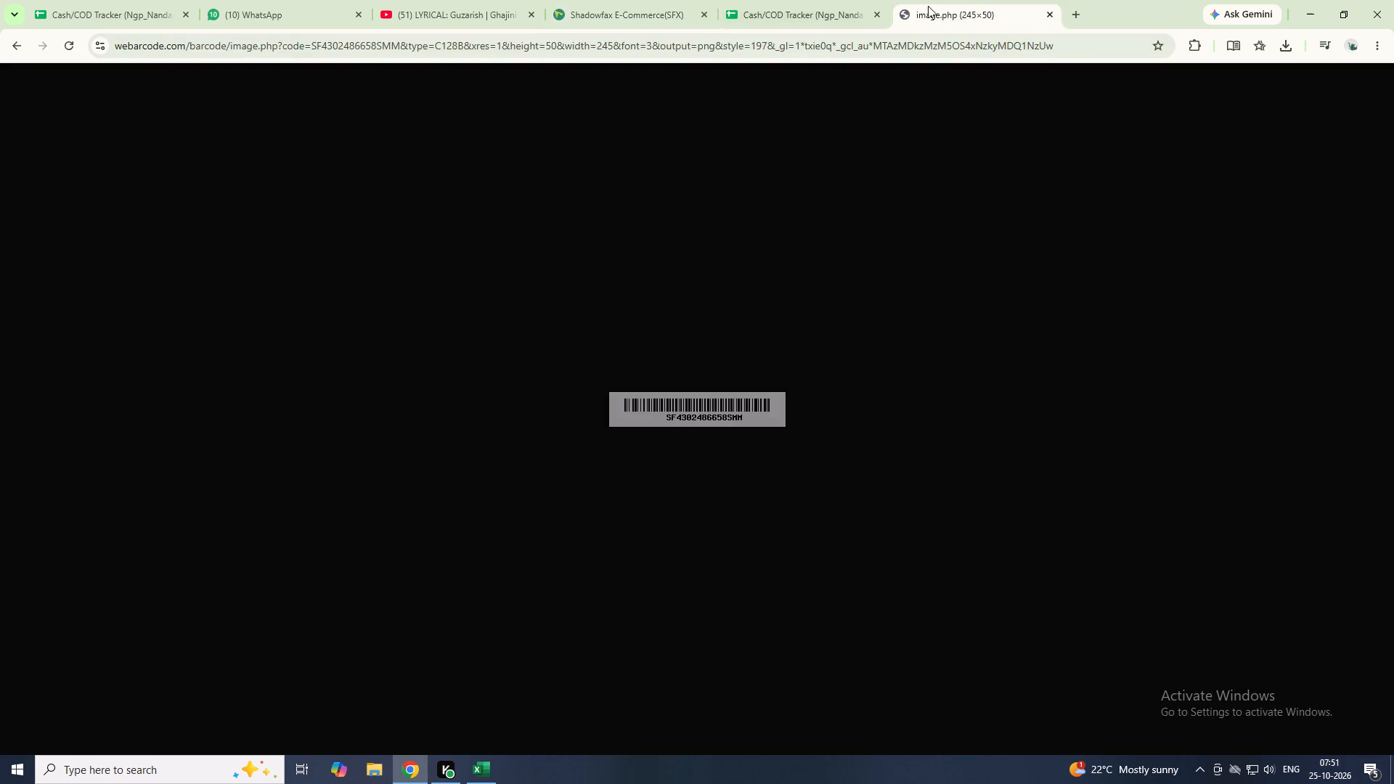